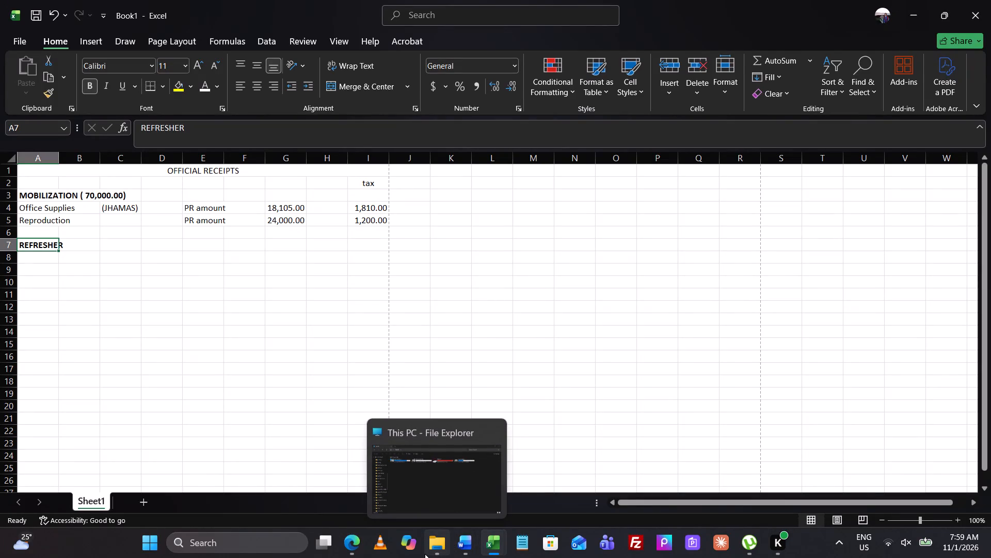
In File Explorer, move the Band.Of.Brothers.S01.YG folder from Downloads to the root of Local Disk (E:).
{"action": "left_click", "coordinate": [435, 549]}
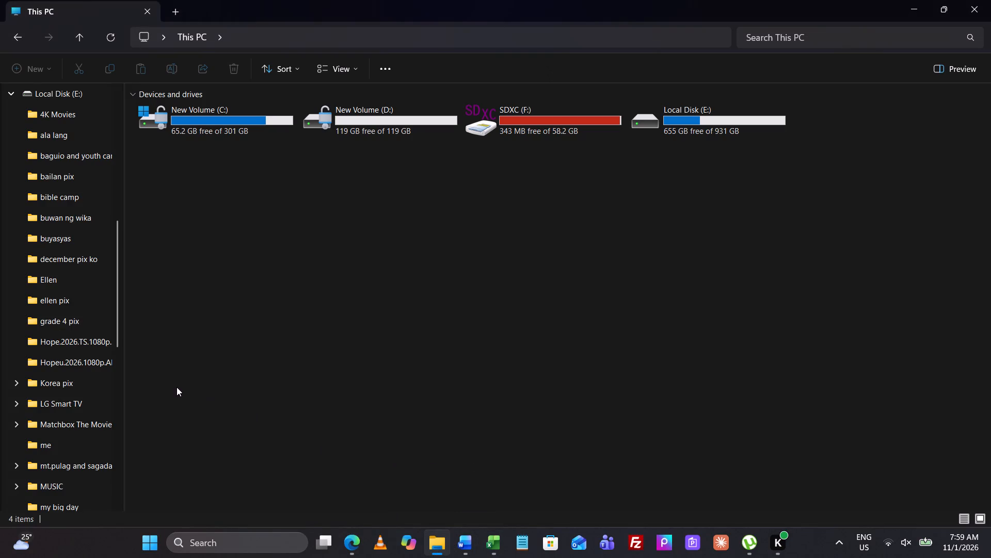
{"action": "left_click", "coordinate": [119, 103]}
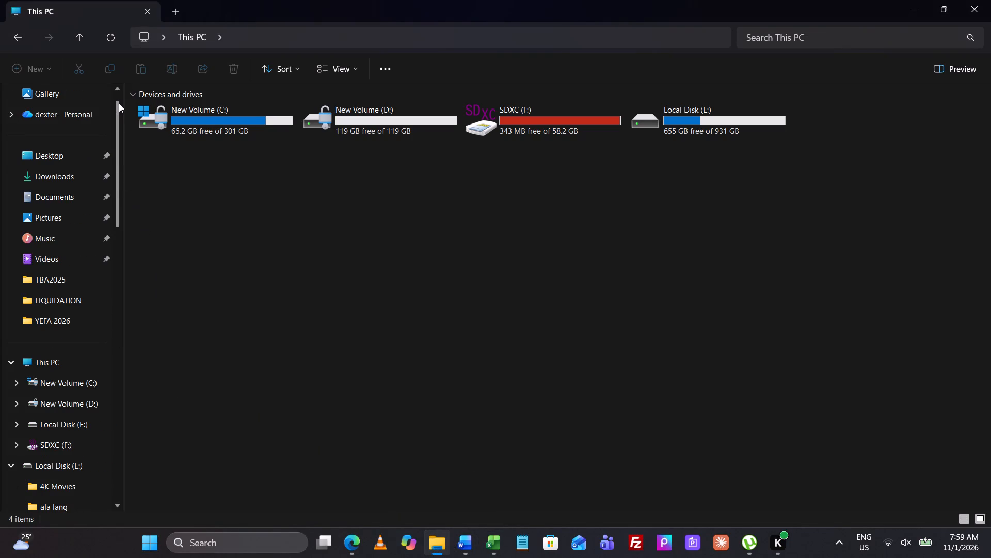
{"action": "left_click", "coordinate": [38, 176]}
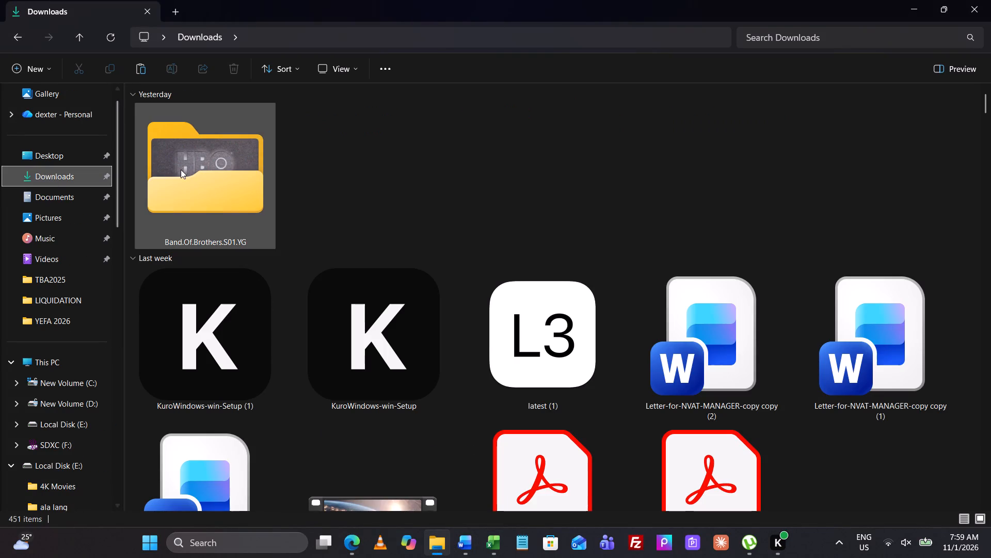
{"action": "left_click", "coordinate": [187, 168]}
{"action": "right_click", "coordinate": [187, 168]}
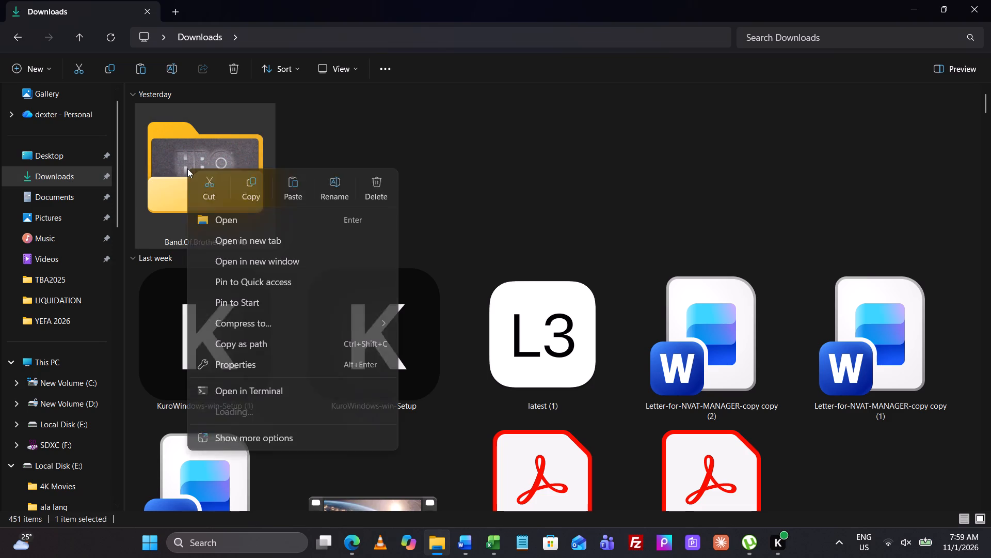
{"action": "left_click", "coordinate": [213, 183]}
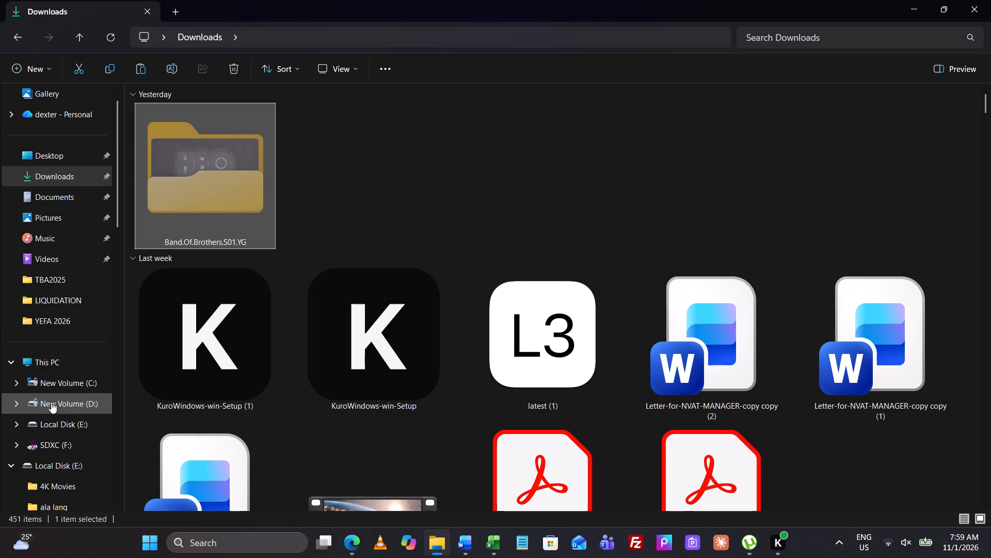
{"action": "left_click", "coordinate": [45, 465]}
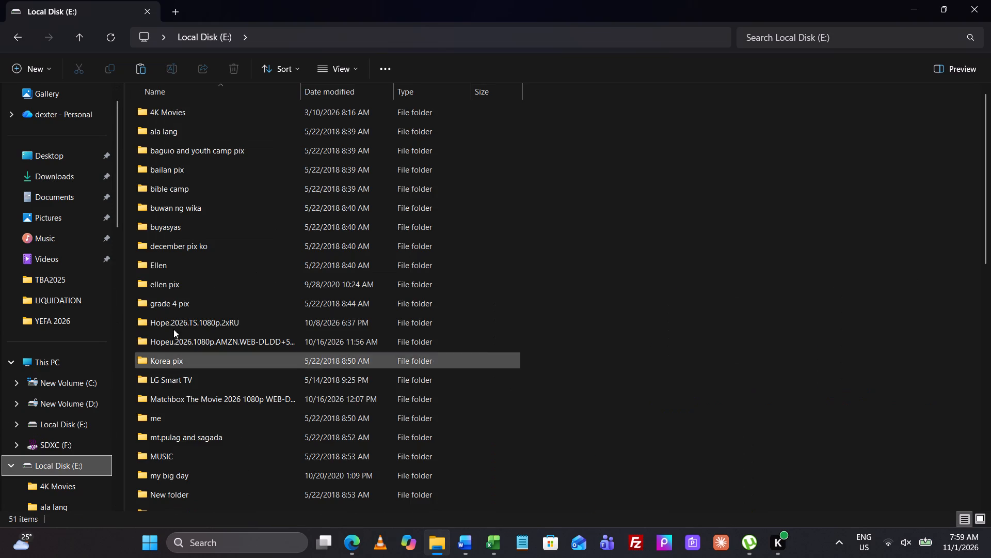
{"action": "right_click", "coordinate": [39, 463]}
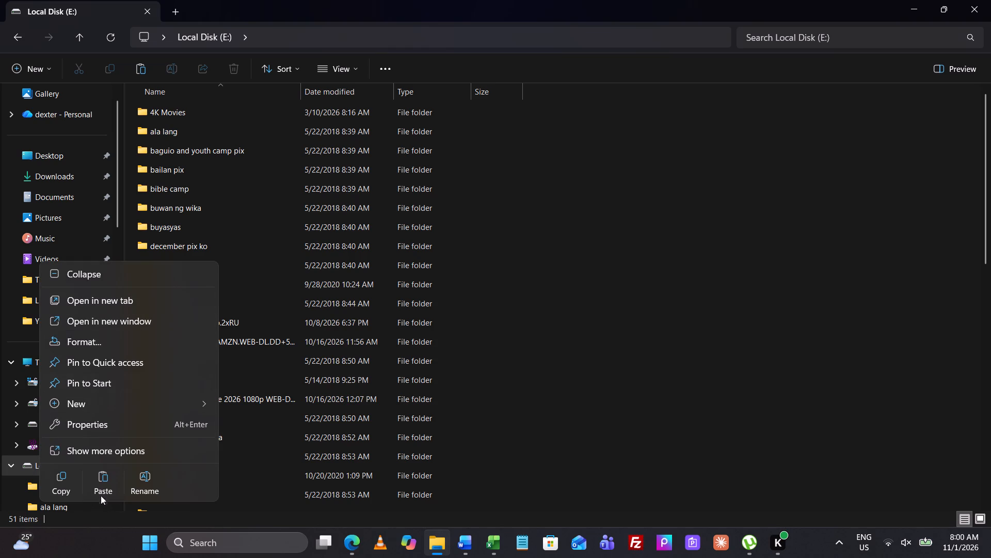
{"action": "left_click", "coordinate": [98, 488]}
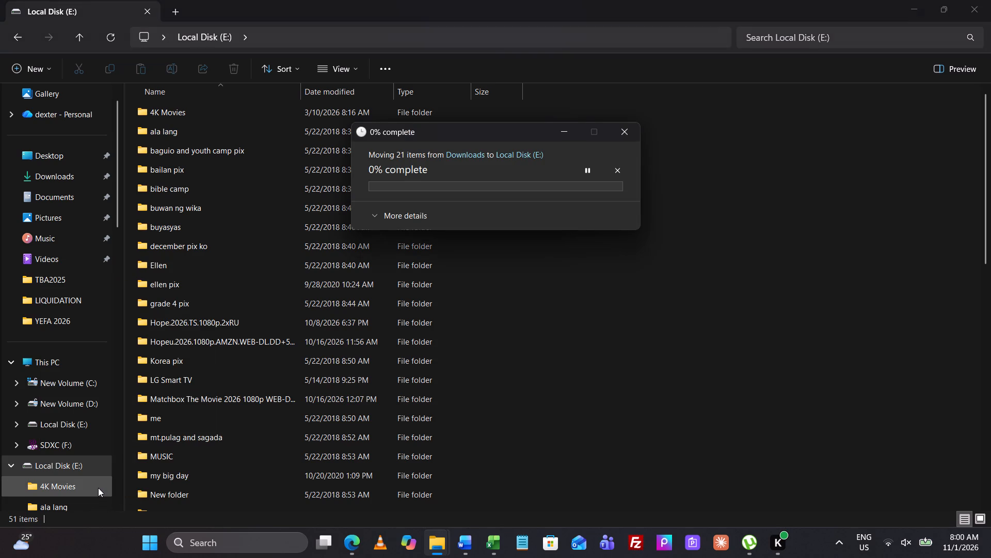
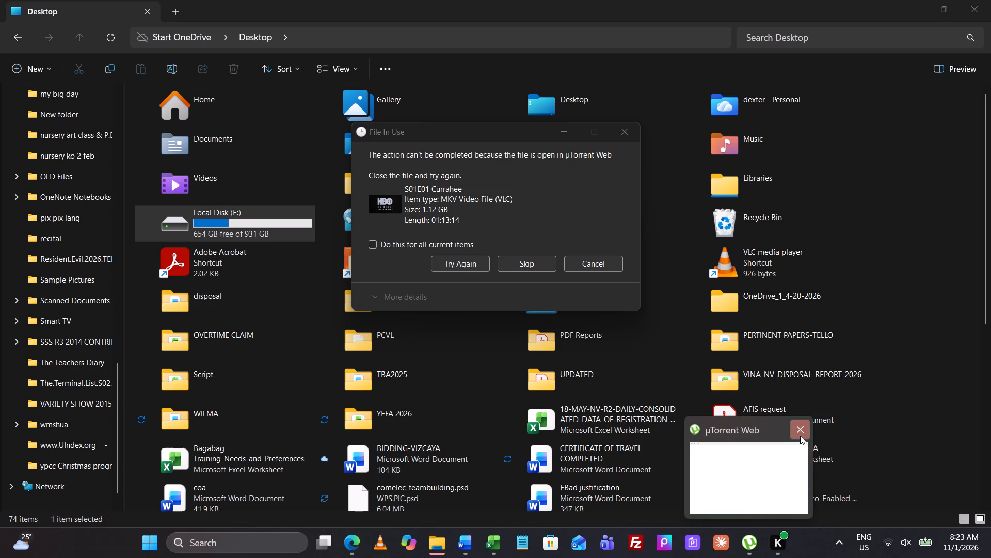
Close the µTorrent Web window, quit its background process, and retry moving the files that are in use.
{"action": "left_click", "coordinate": [800, 436]}
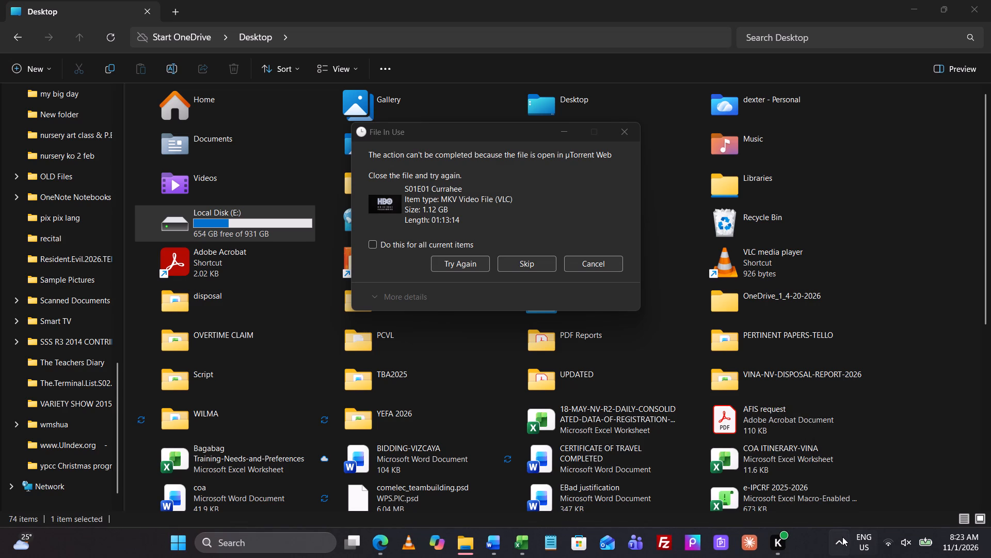
{"action": "left_click", "coordinate": [842, 537]}
{"action": "right_click", "coordinate": [835, 505]}
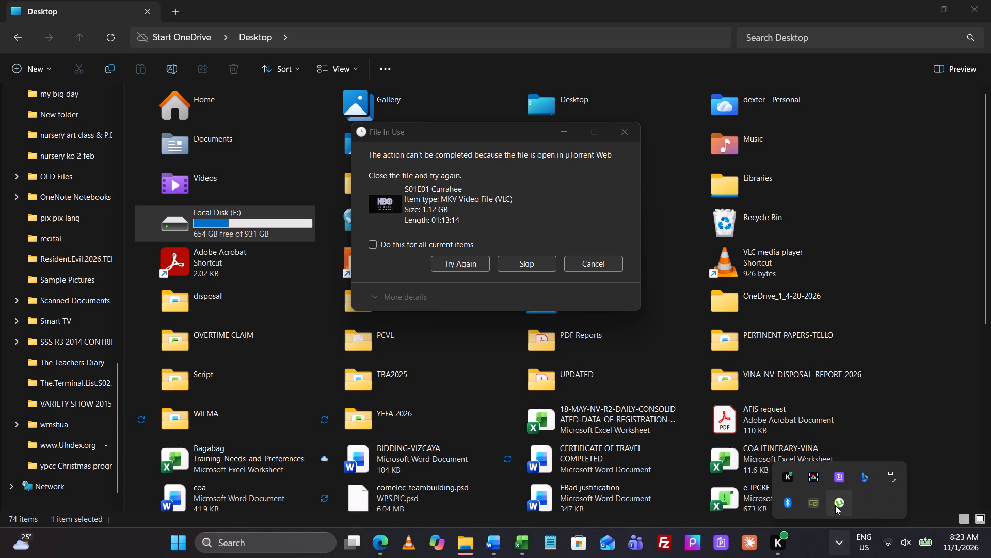
{"action": "left_click", "coordinate": [868, 496]}
{"action": "left_click", "coordinate": [458, 261]}
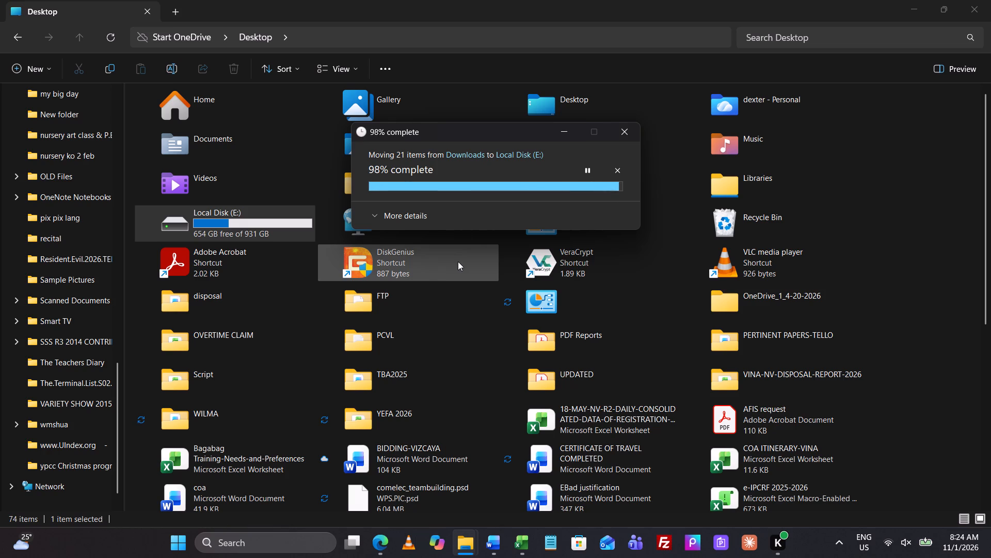
Switch to the Book1 workbook in Excel.
{"action": "left_click", "coordinate": [521, 557]}
{"action": "left_click", "coordinate": [637, 522]}
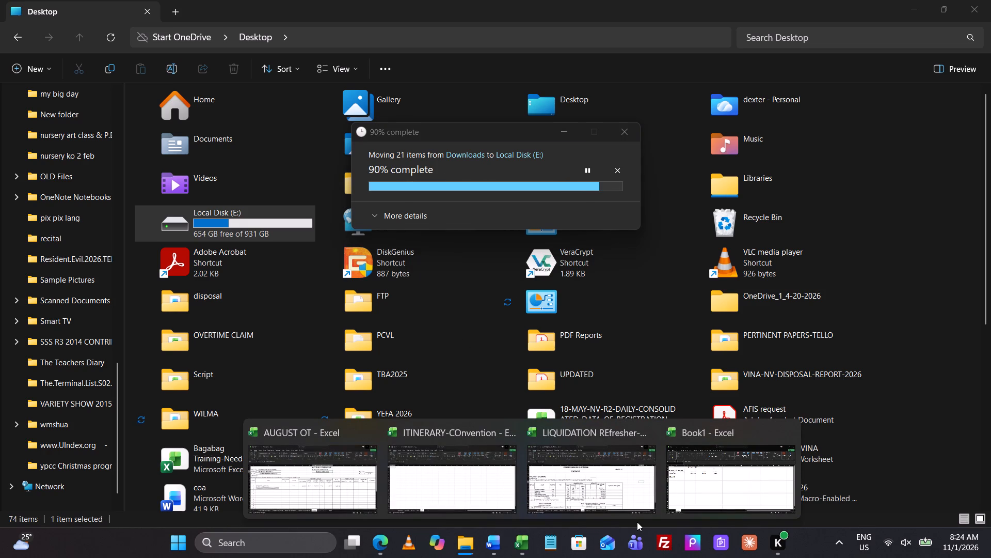
{"action": "left_click", "coordinate": [706, 495]}
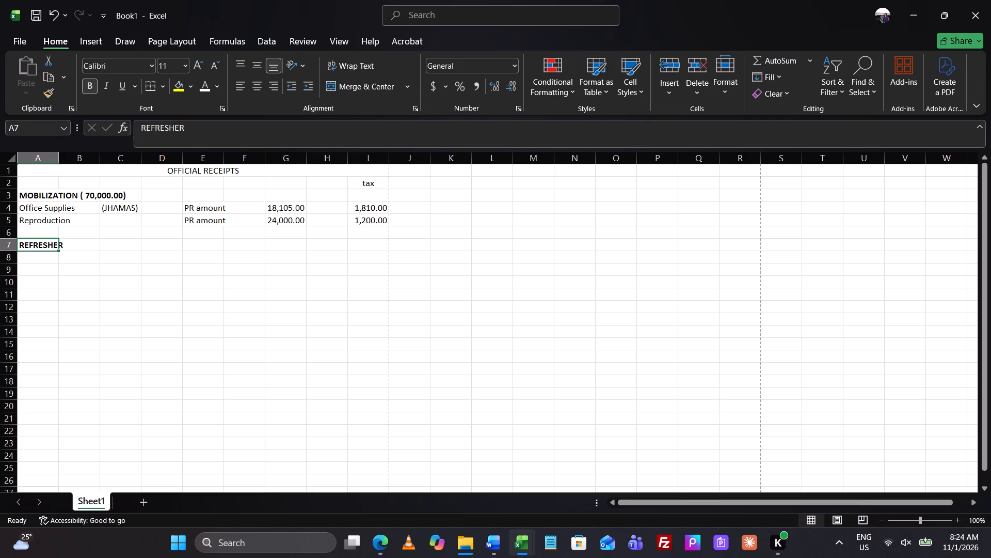
Find and open the Calculator app.
{"action": "left_click", "coordinate": [250, 538]}
{"action": "type", "text": "CALC"}
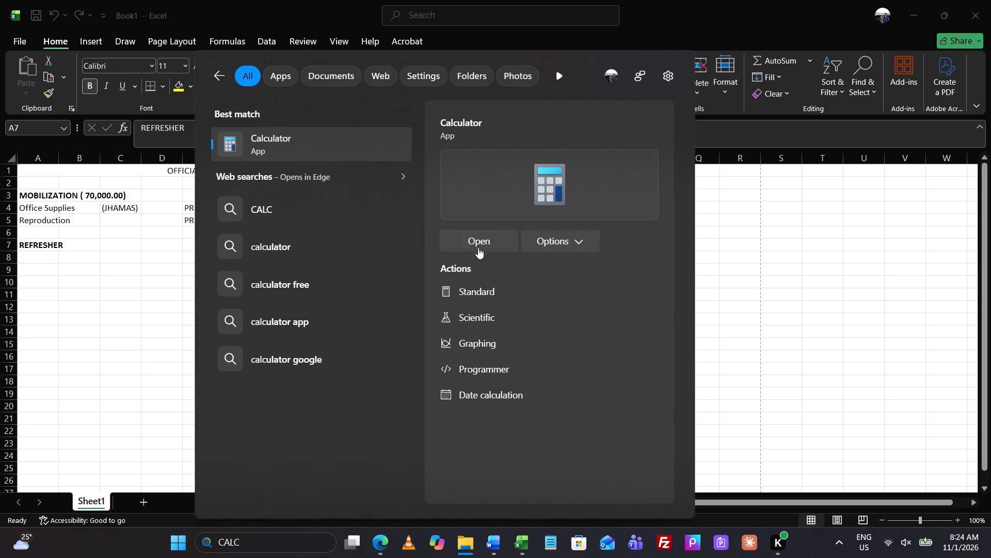
{"action": "left_click", "coordinate": [478, 241]}
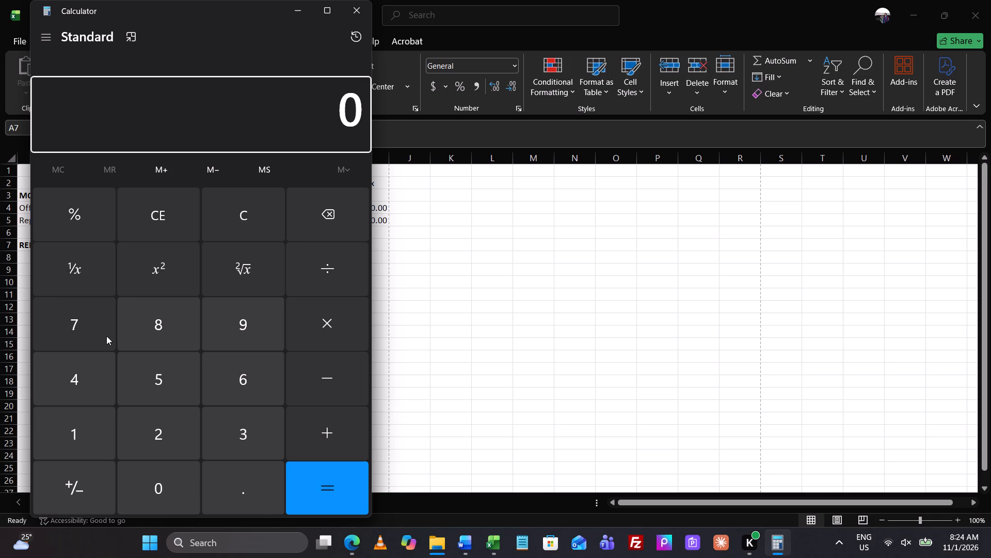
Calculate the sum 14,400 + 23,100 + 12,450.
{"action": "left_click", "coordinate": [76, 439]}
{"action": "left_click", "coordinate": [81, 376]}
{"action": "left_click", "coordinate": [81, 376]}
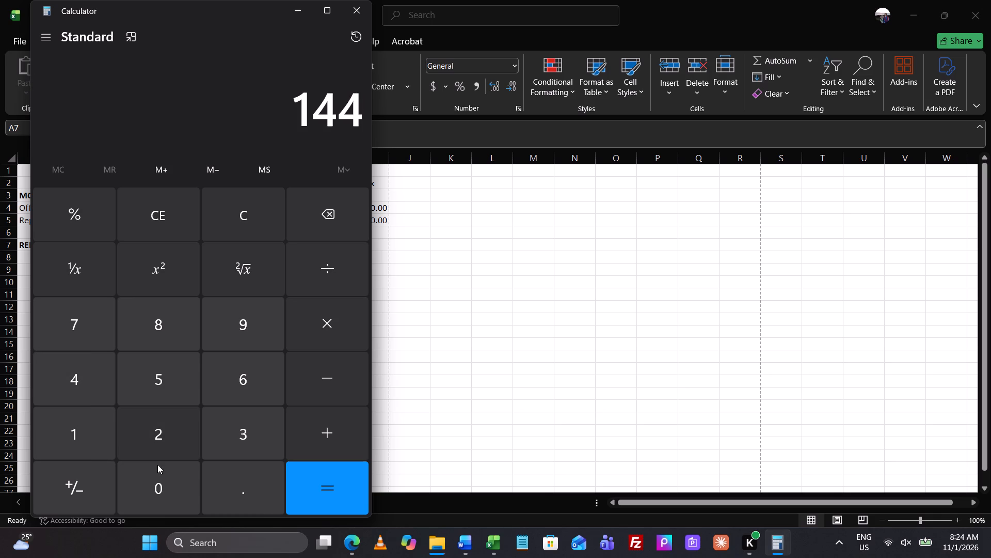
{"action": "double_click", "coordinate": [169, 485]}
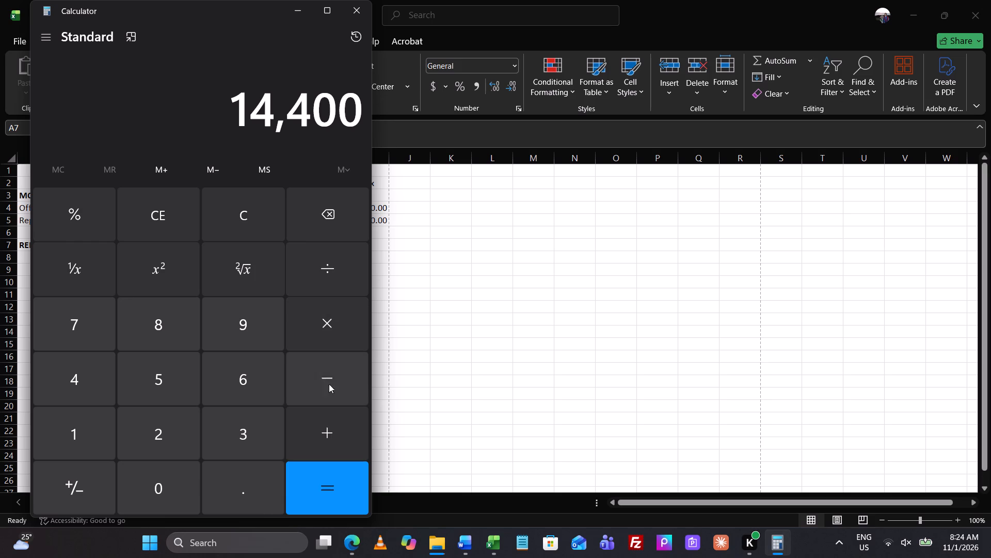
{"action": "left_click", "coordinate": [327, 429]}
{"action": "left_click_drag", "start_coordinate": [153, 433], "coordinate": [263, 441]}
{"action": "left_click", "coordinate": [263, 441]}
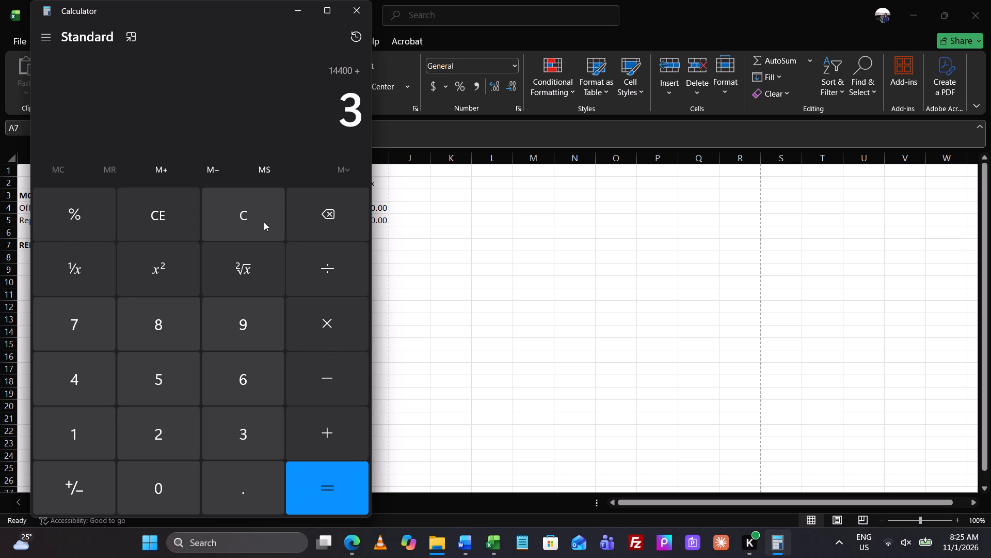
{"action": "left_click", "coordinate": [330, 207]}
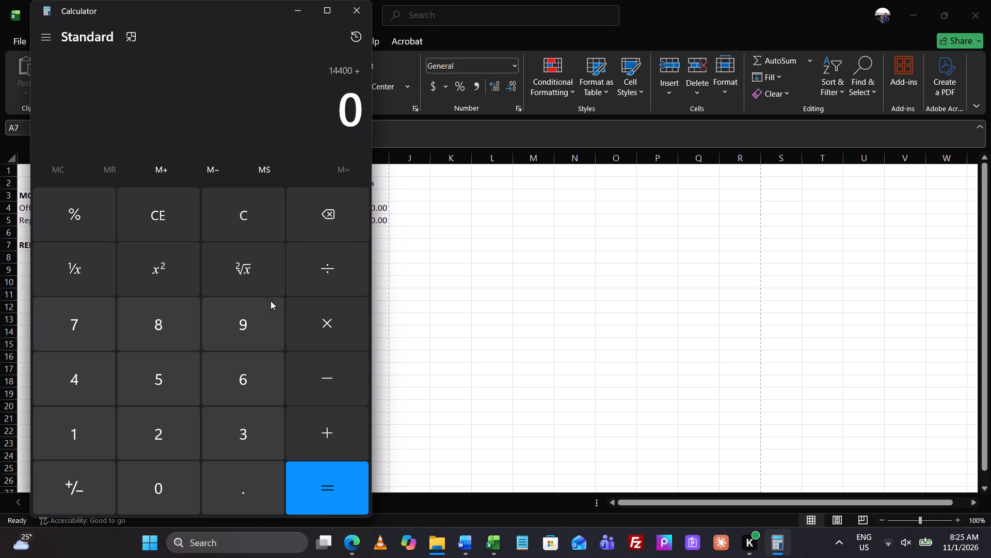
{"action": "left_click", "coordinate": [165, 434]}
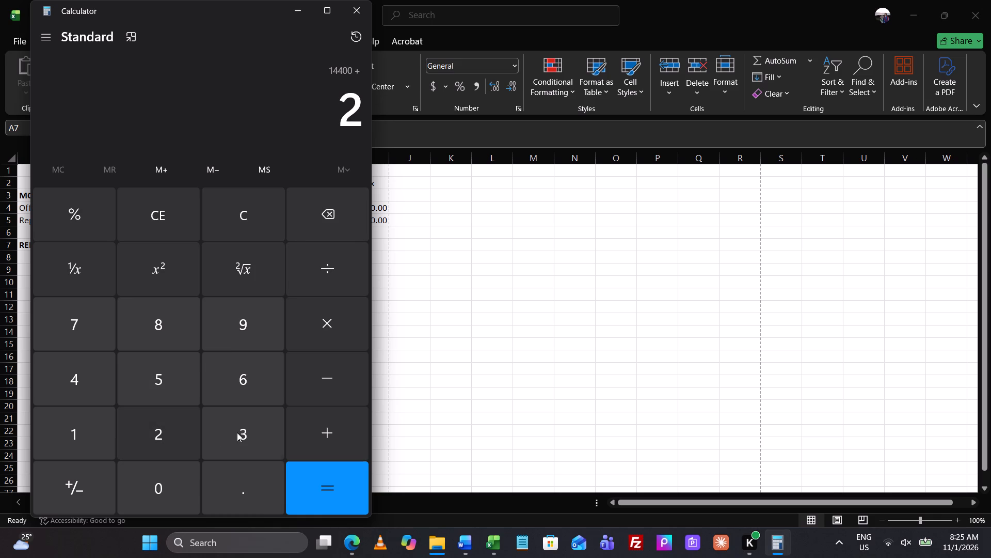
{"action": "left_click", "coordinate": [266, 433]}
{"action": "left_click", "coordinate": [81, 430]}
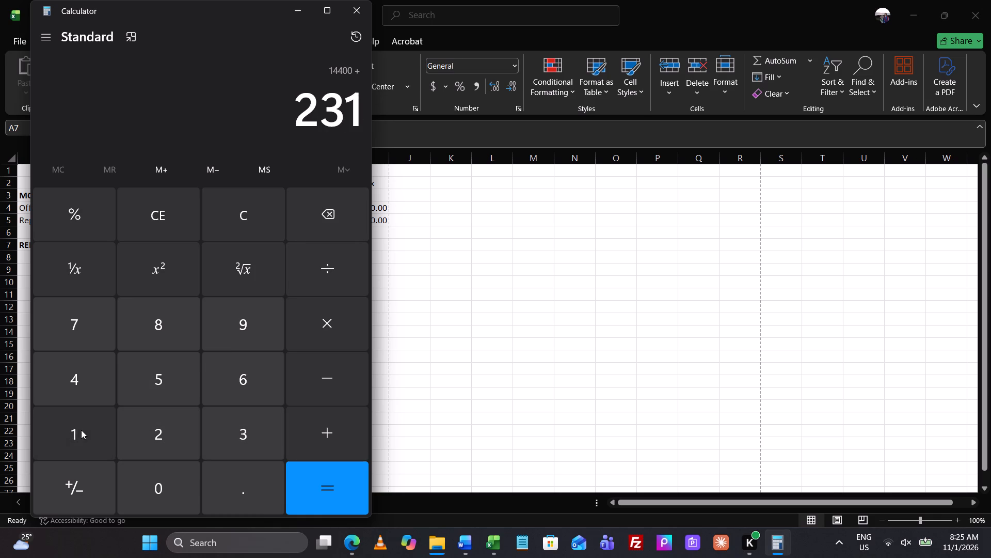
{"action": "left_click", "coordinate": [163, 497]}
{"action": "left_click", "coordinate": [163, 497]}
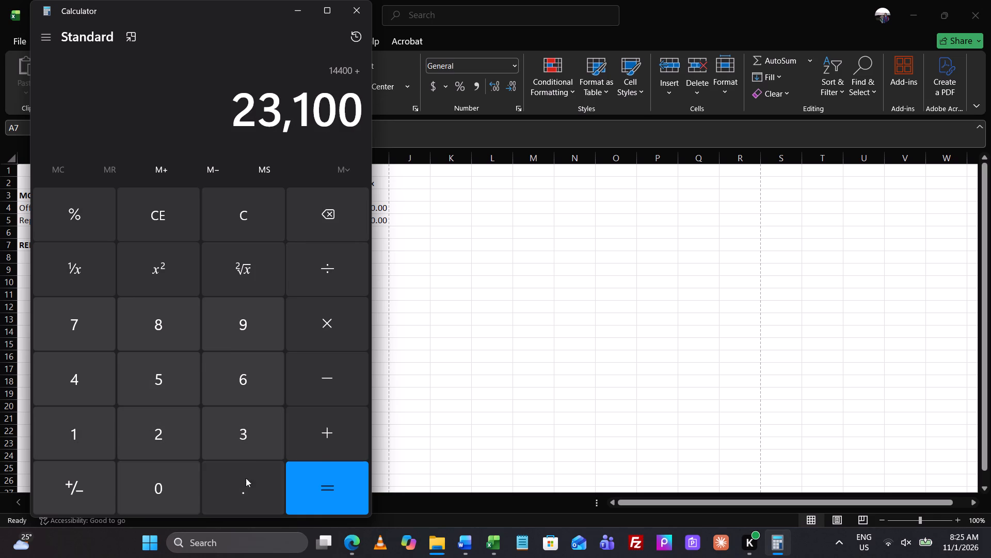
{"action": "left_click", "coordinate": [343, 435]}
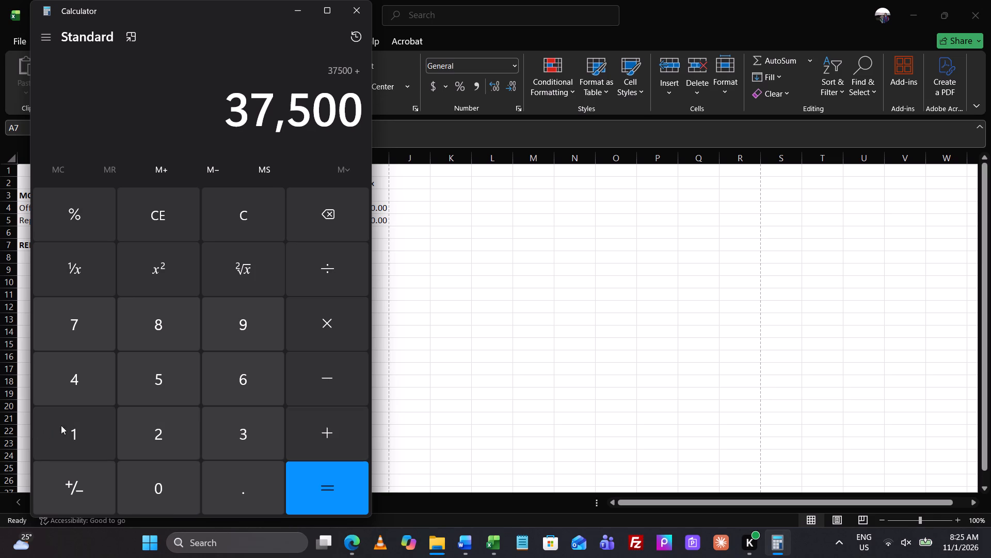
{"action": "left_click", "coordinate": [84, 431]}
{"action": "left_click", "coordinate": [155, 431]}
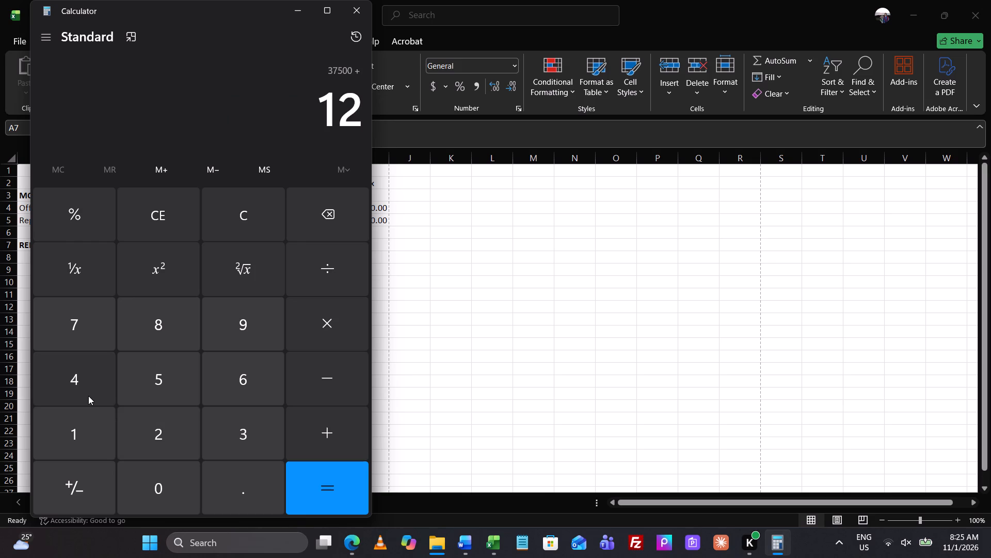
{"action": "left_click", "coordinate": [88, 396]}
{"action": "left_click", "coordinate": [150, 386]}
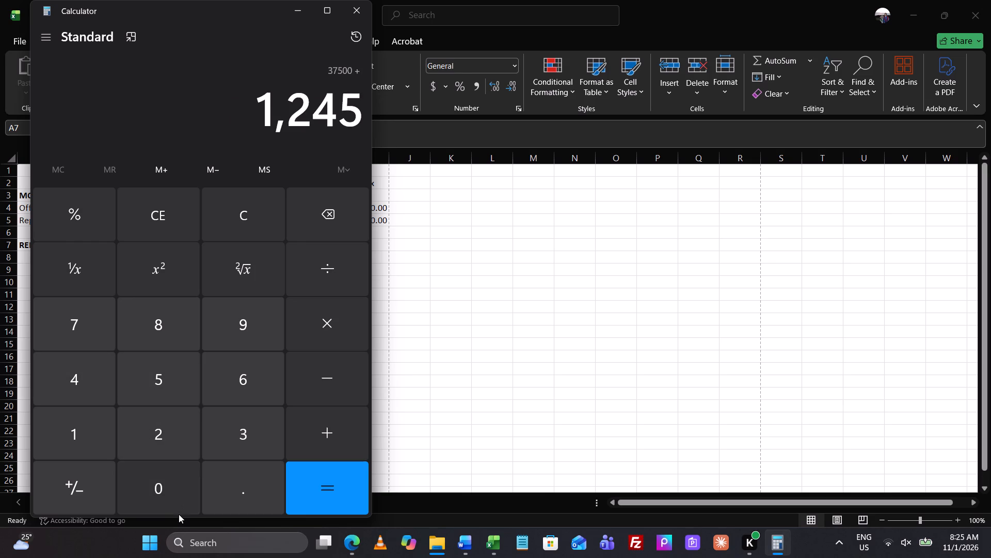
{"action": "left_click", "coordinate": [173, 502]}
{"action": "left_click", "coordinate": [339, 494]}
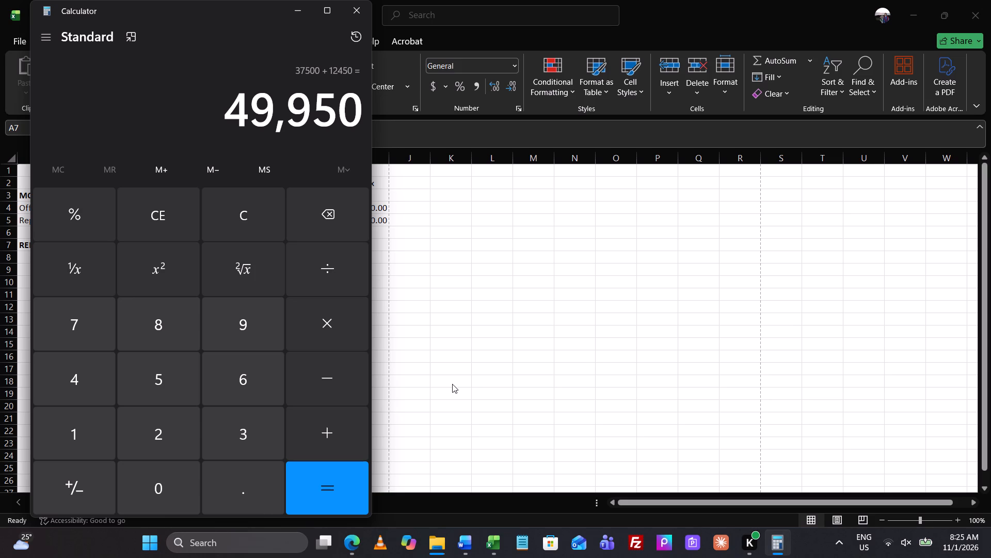
Return to Book1 in Excel and begin extending the text in cell A7 with a space after REFRESHER.
{"action": "scroll", "coordinate": [409, 256], "scroll_direction": "down", "scroll_amount": 1}
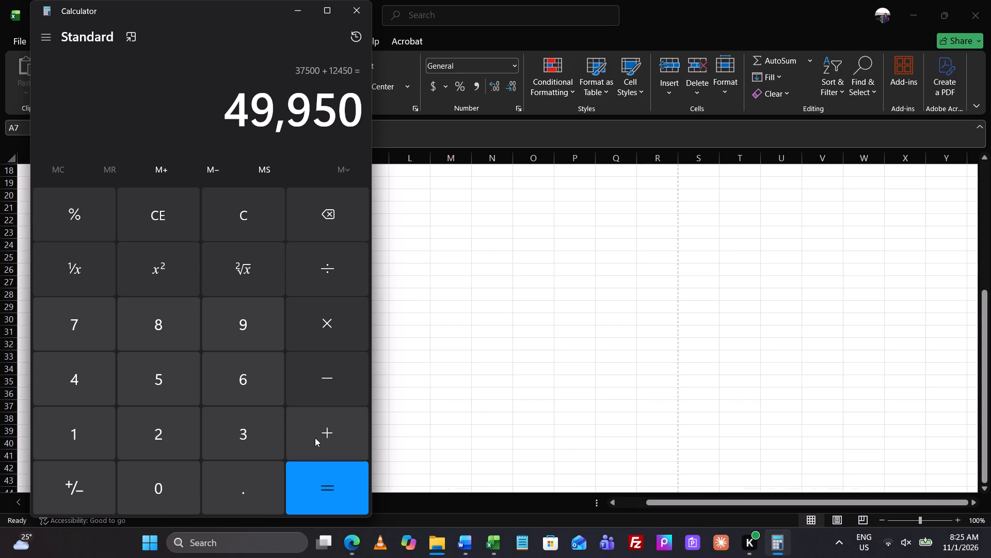
{"action": "triple_click", "coordinate": [983, 176]}
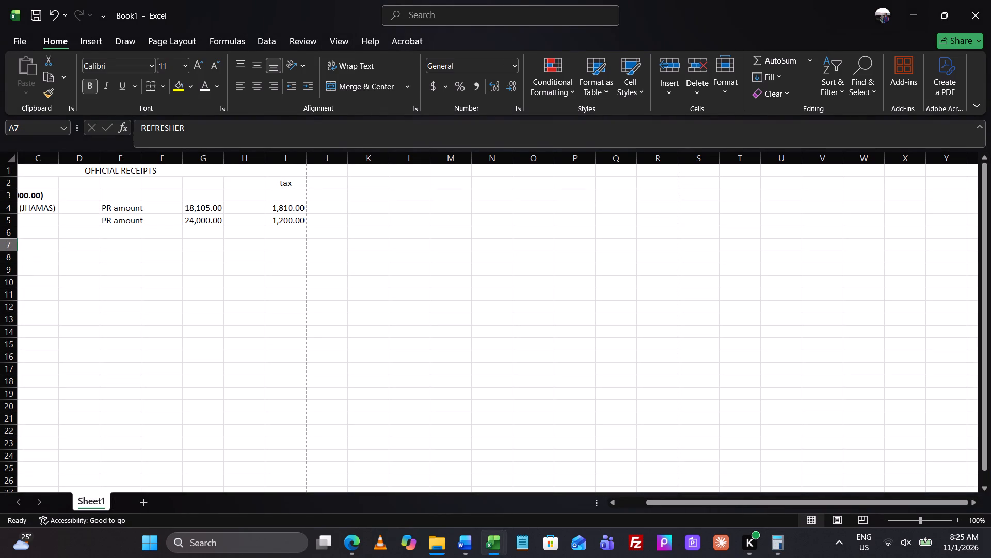
{"action": "left_click", "coordinate": [497, 544]}
{"action": "left_click", "coordinate": [502, 541]}
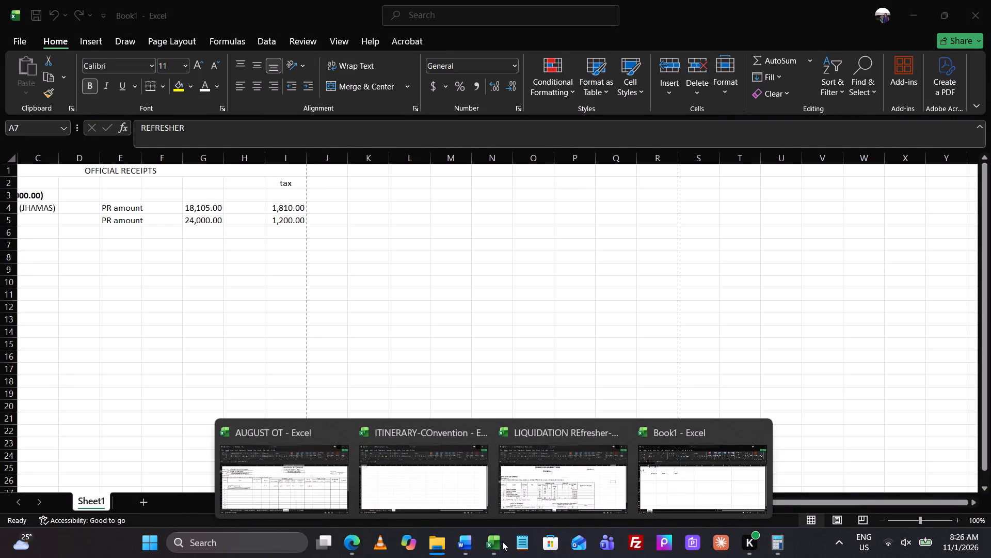
{"action": "left_click", "coordinate": [689, 462]}
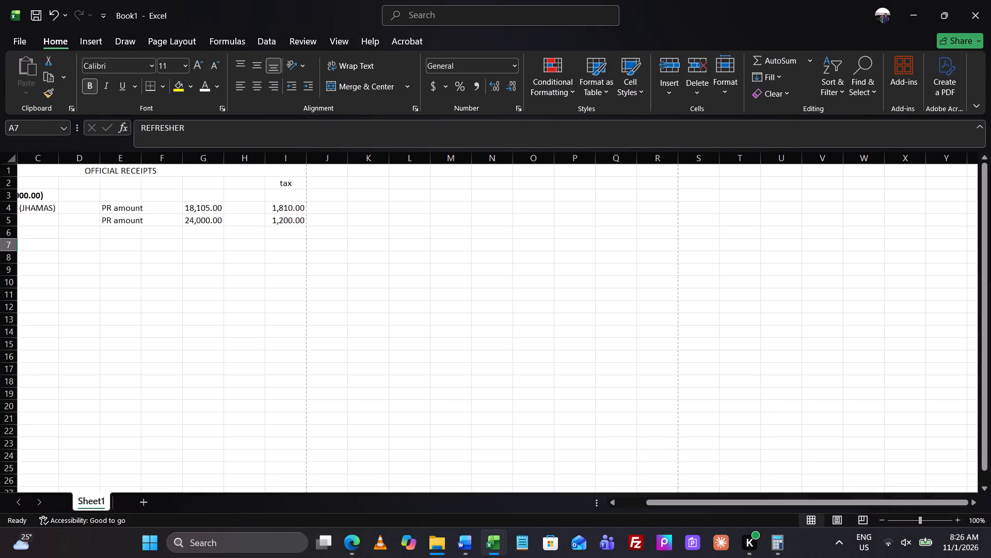
{"action": "key", "text": "Left"}
{"action": "key", "text": "Left"}
{"action": "key", "text": "Left"}
{"action": "key", "text": "Left"}
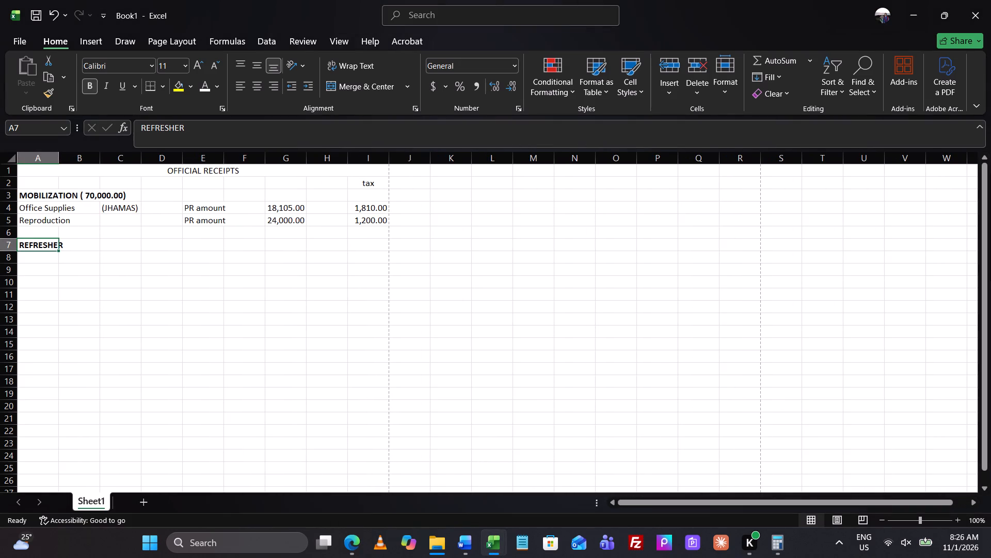
{"action": "left_click", "coordinate": [215, 136]}
{"action": "key", "text": "space"}
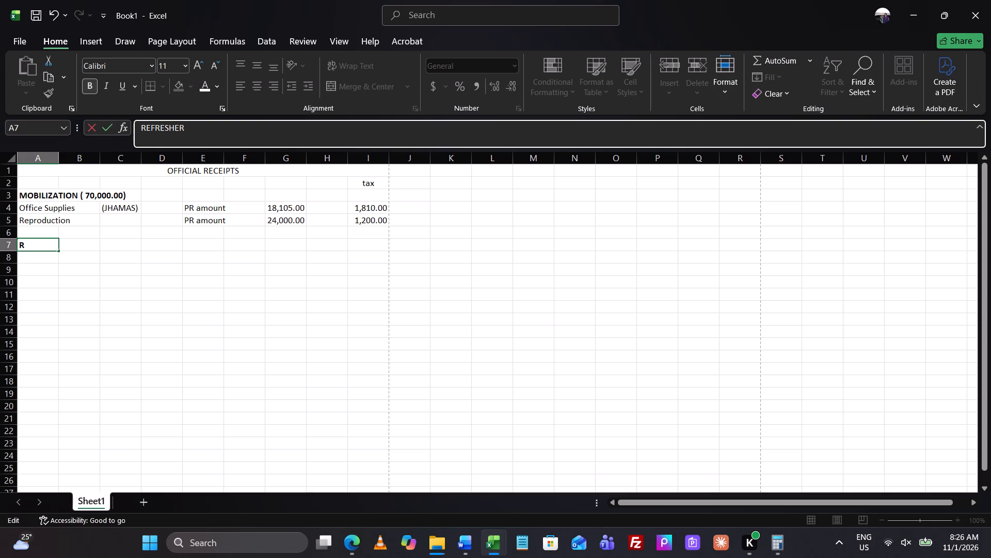
Switch to Calculator, clear the previous calculation, and compute the sum 74,400 + 23,100 + 12,450.
{"action": "left_click", "coordinate": [793, 556]}
{"action": "left_click", "coordinate": [780, 546]}
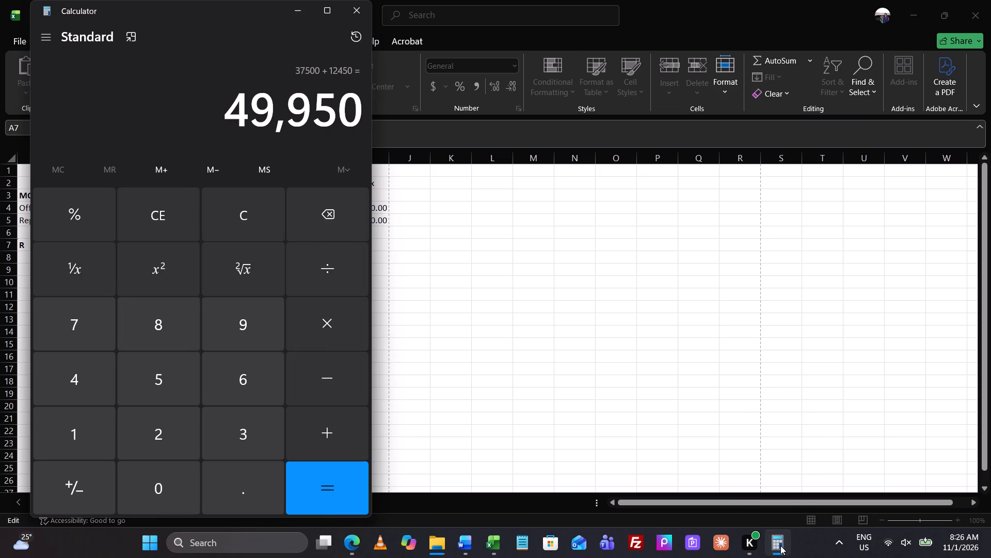
{"action": "left_click", "coordinate": [232, 227]}
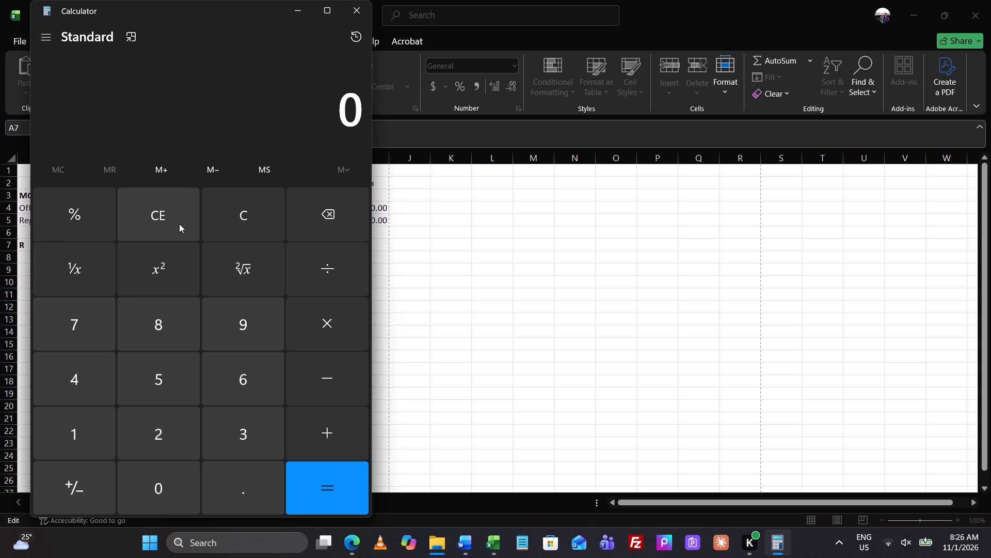
{"action": "type", "text": "74400"}
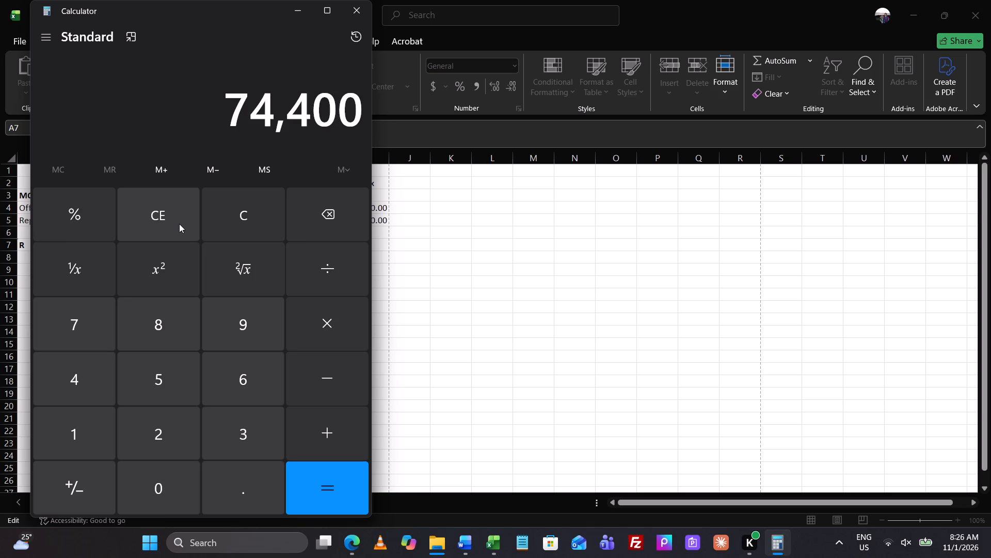
{"action": "key", "text": "plus"}
{"action": "type", "text": "23100"}
{"action": "key", "text": "plus"}
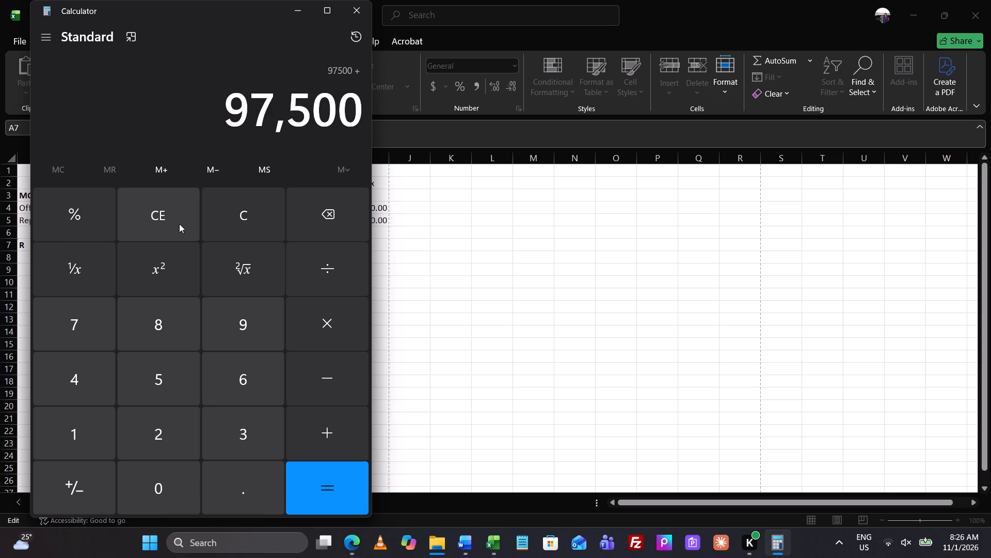
{"action": "type", "text": "1245"}
{"action": "key", "text": "0"}
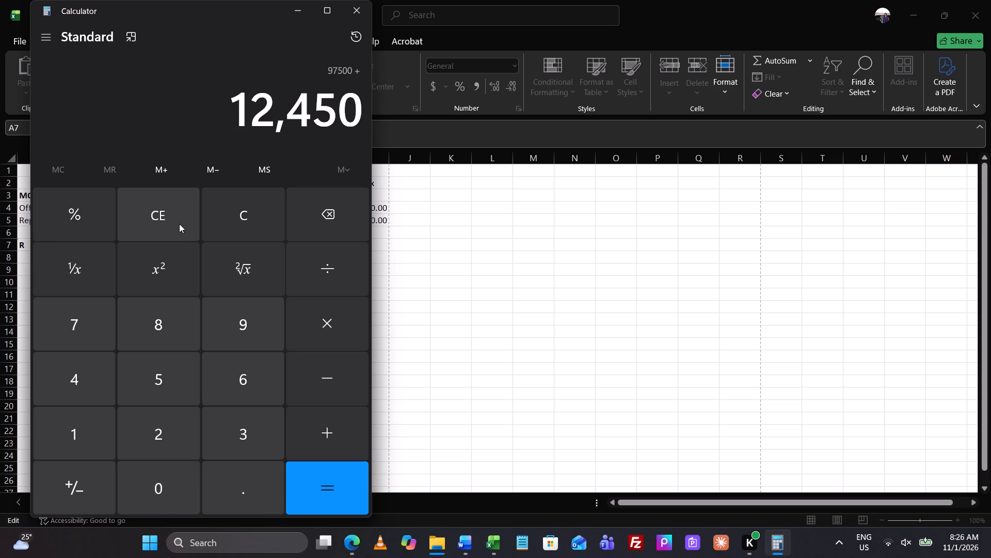
{"action": "key", "text": "Return"}
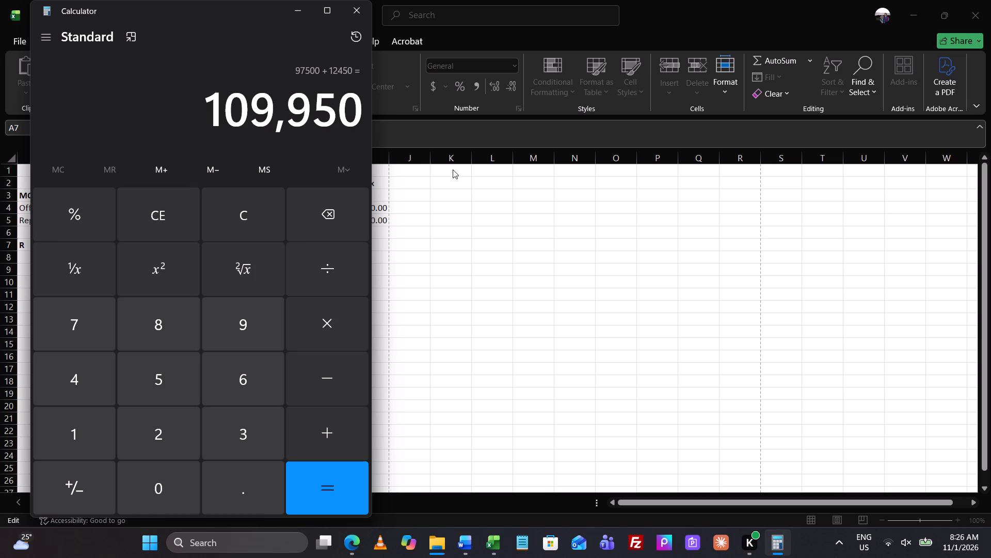
Return to Book1 in Excel and complete the cell A7 heading as REFRESHER (109,950.00).
{"action": "left_click", "coordinate": [510, 211]}
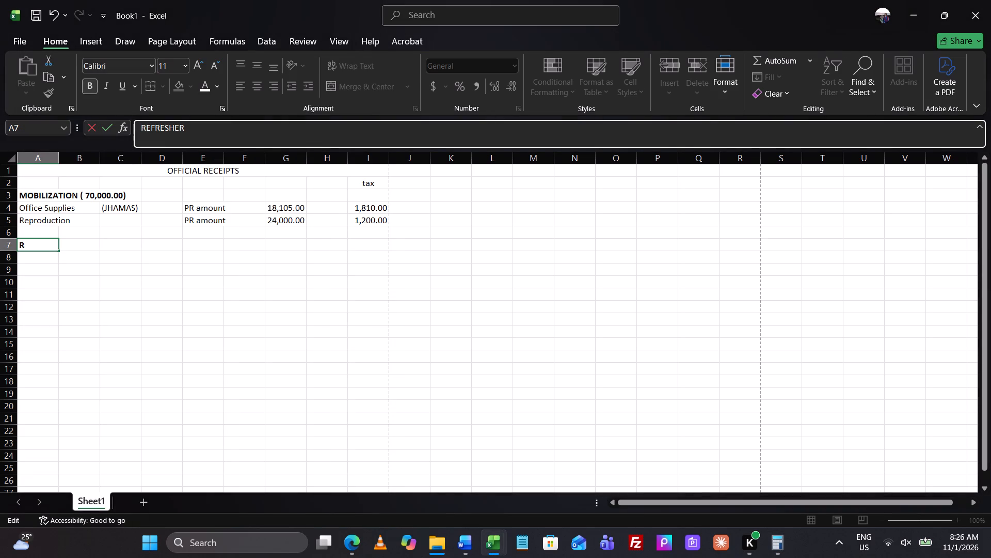
{"action": "key", "text": "shift+parenleft"}
{"action": "key", "text": "1"}
{"action": "key", "text": "0"}
{"action": "key", "text": "9"}
{"action": "key", "text": "comma"}
{"action": "type", "text": "950"}
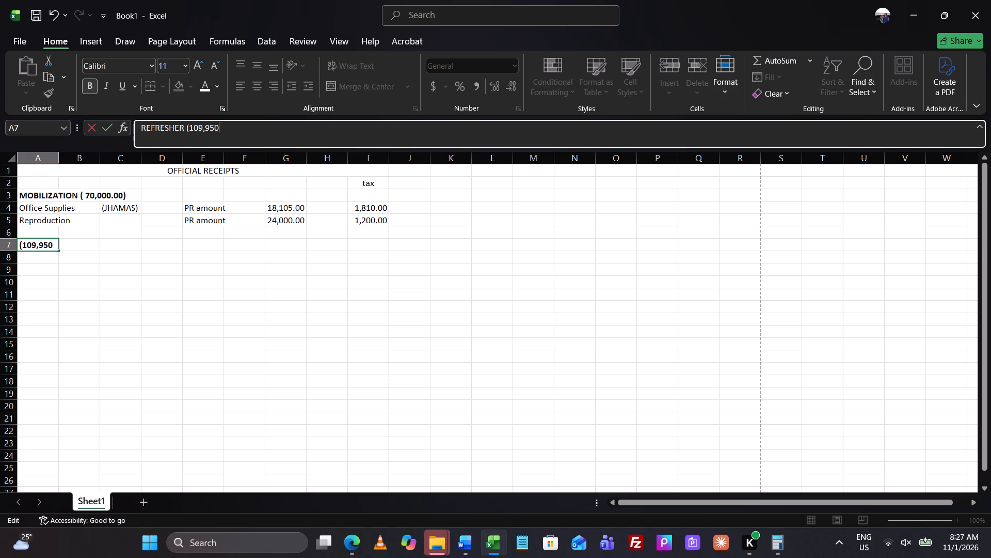
{"action": "key", "text": "period"}
{"action": "type", "text": "00"}
{"action": "key", "text": "shift+parenright"}
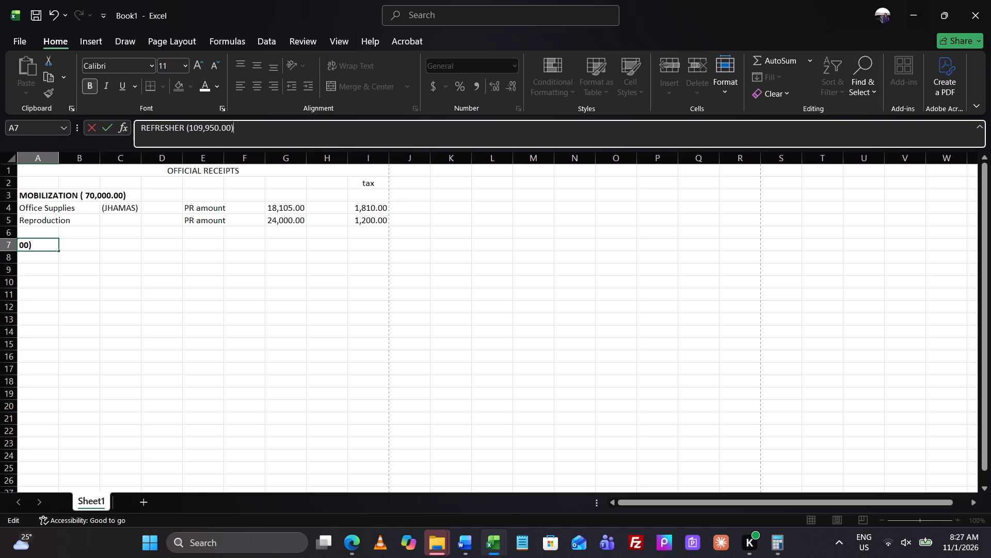
{"action": "key", "text": "Return"}
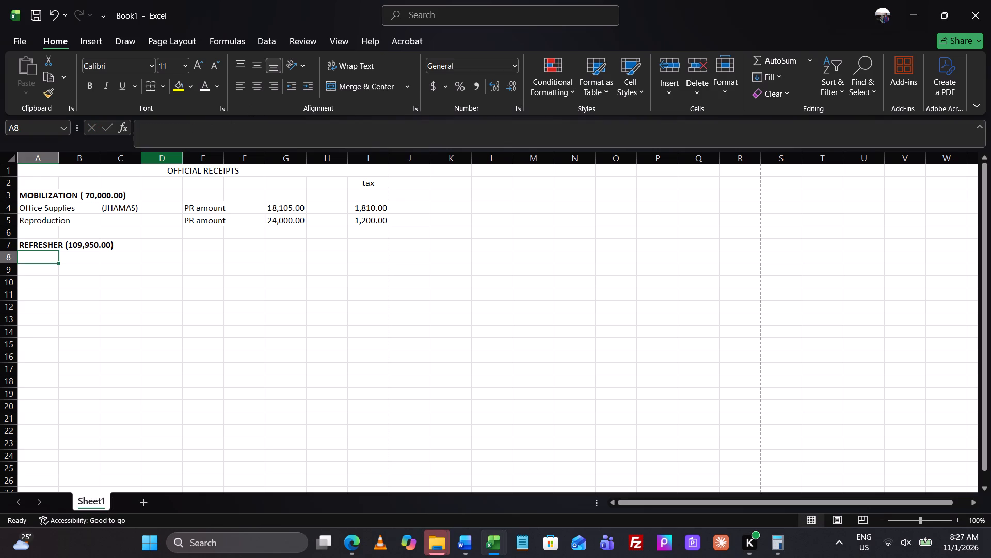
Insert two blank rows at row 6, between the Reproduction entry and the REFRESHER heading.
{"action": "left_click", "coordinate": [7, 230]}
{"action": "right_click", "coordinate": [7, 230]}
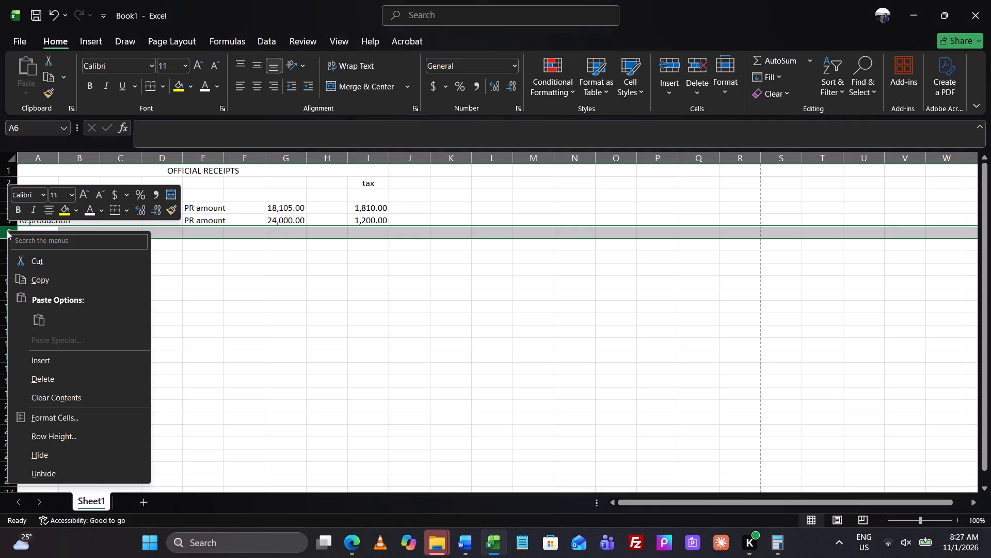
{"action": "left_click", "coordinate": [45, 363]}
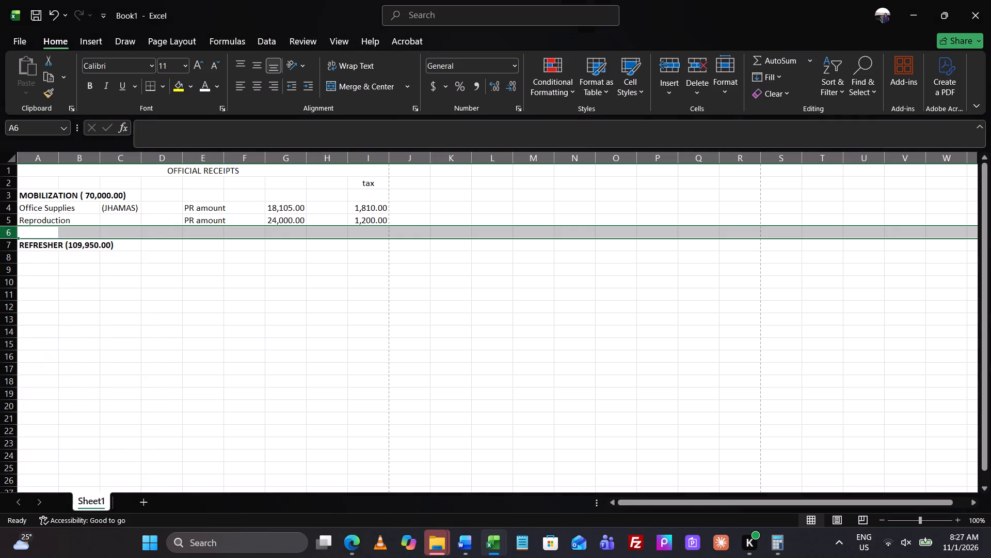
{"action": "left_click", "coordinate": [113, 305]}
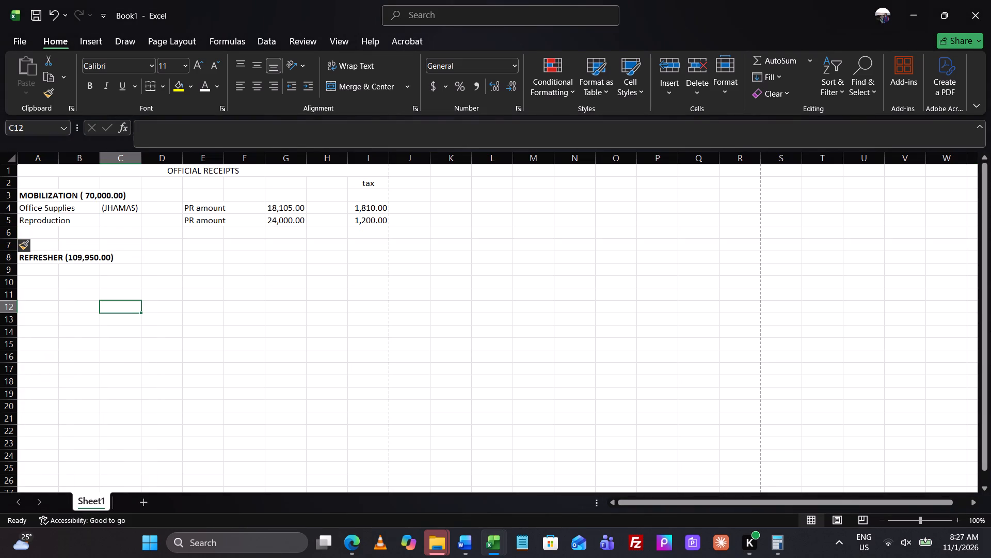
{"action": "left_click", "coordinate": [5, 229]}
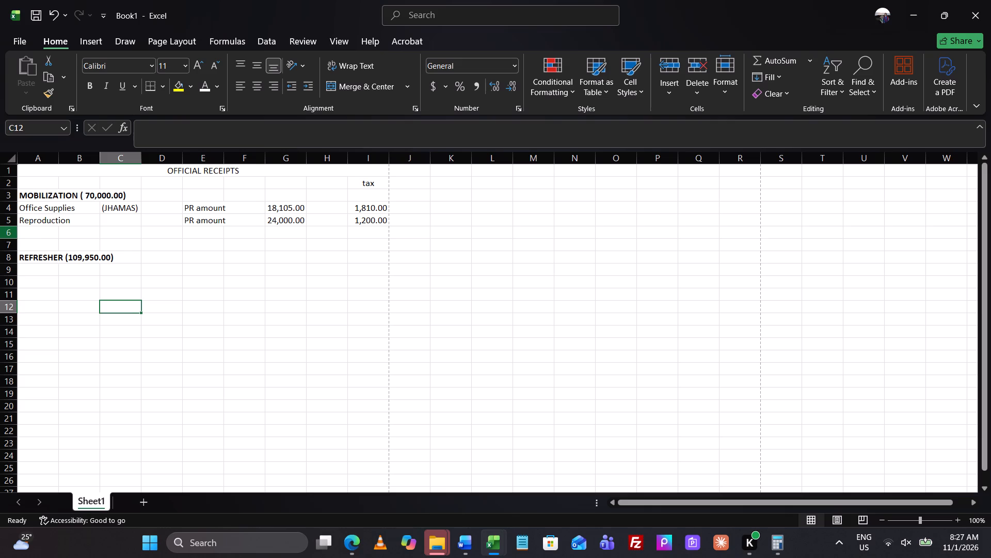
{"action": "left_click", "coordinate": [5, 231]}
{"action": "right_click", "coordinate": [5, 231]}
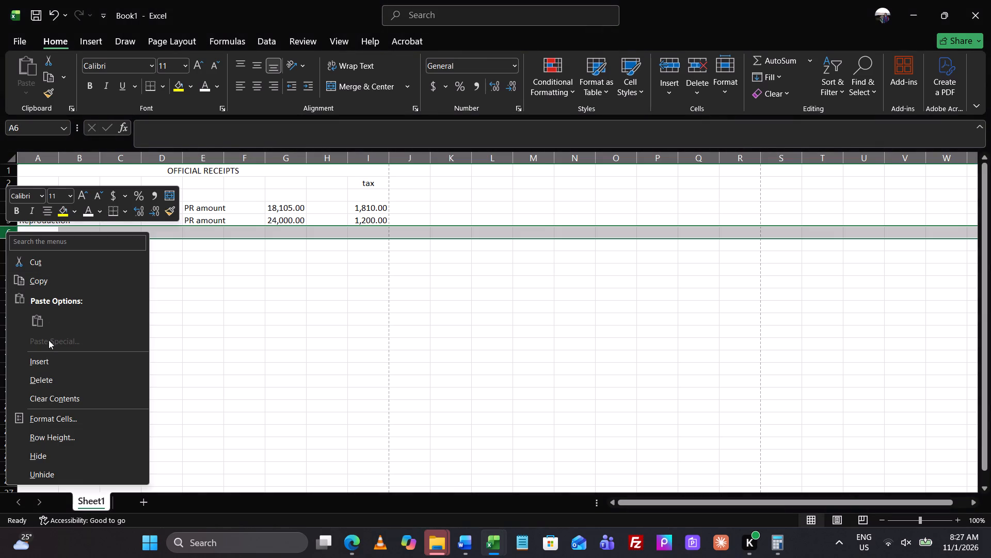
{"action": "left_click", "coordinate": [49, 365]}
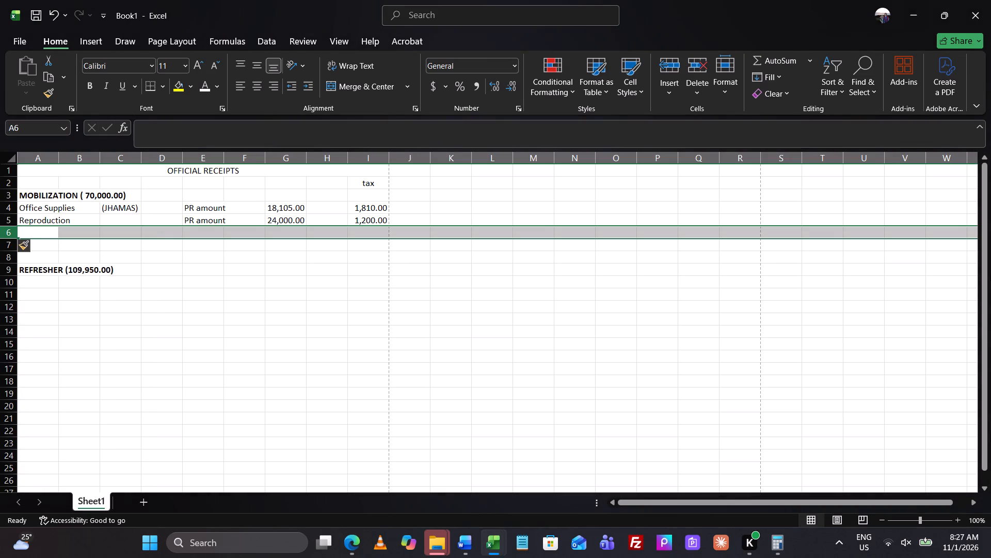
Format the OFFICIAL RECEIPTS title as bold with font size 14.
{"action": "left_click", "coordinate": [217, 174]}
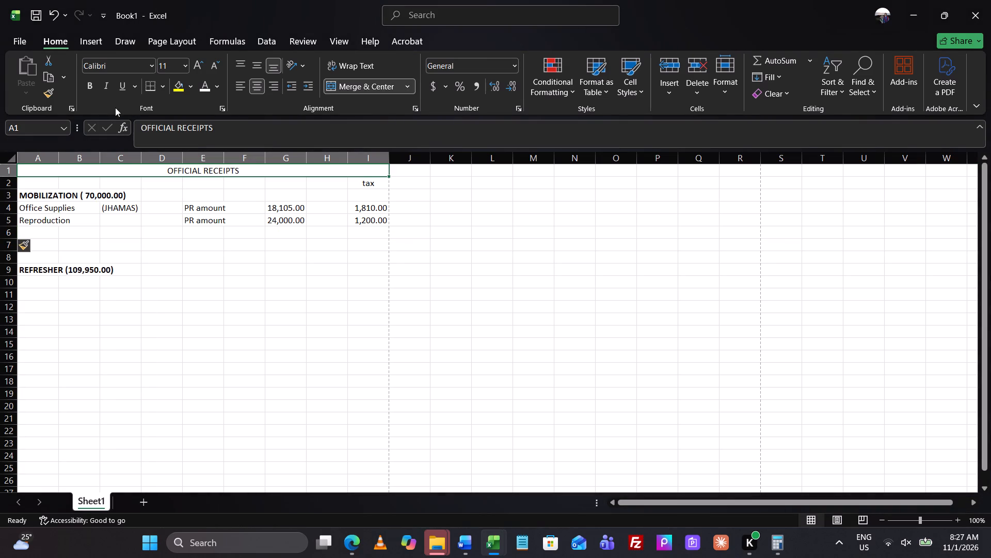
{"action": "left_click", "coordinate": [88, 87]}
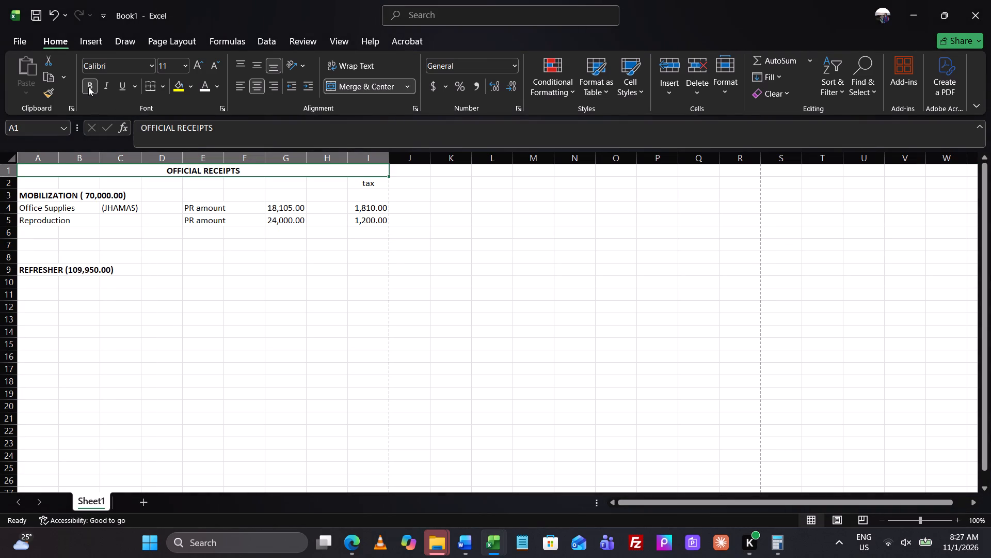
{"action": "left_click", "coordinate": [183, 62]}
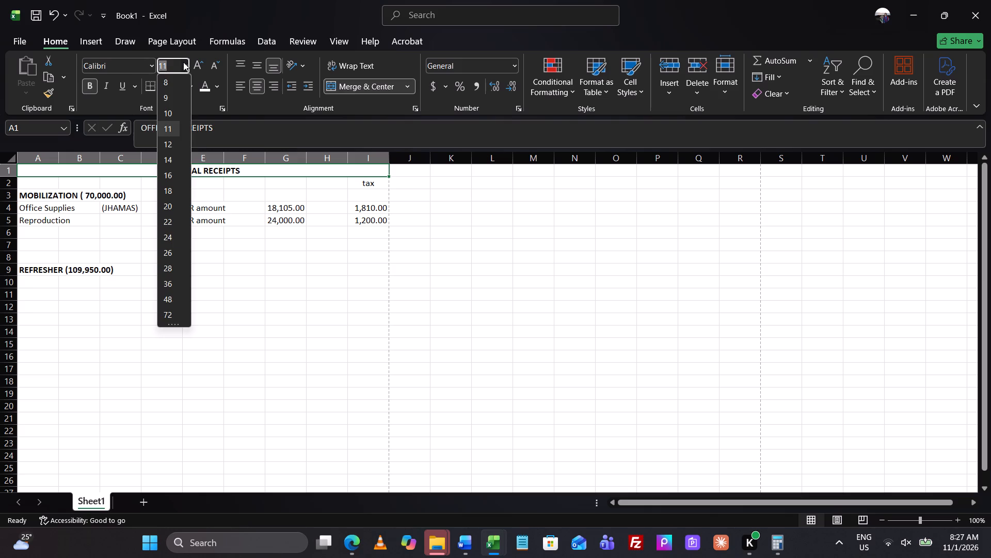
{"action": "left_click", "coordinate": [167, 164]}
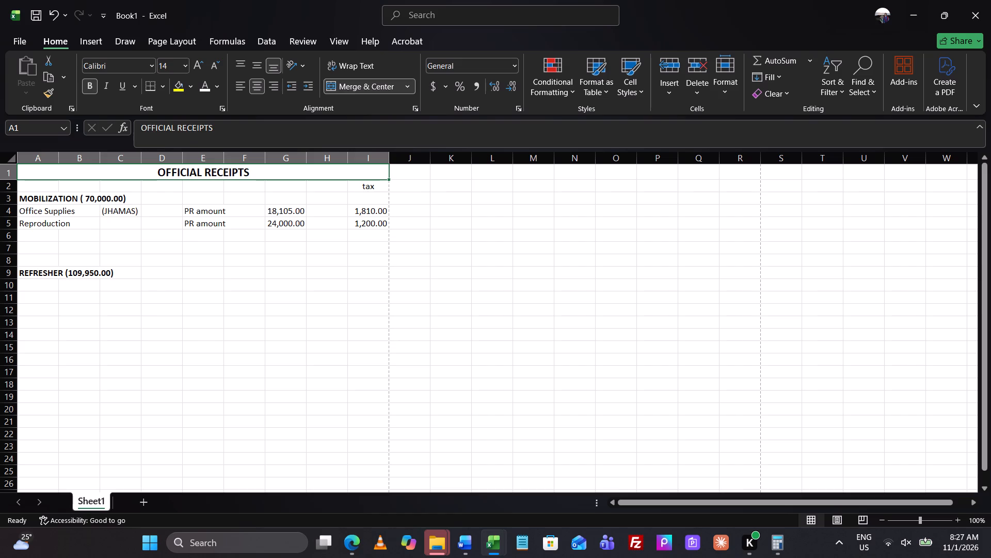
Enter the heading ACM DEMONSTRATION in cell A14.
{"action": "left_click", "coordinate": [35, 322]}
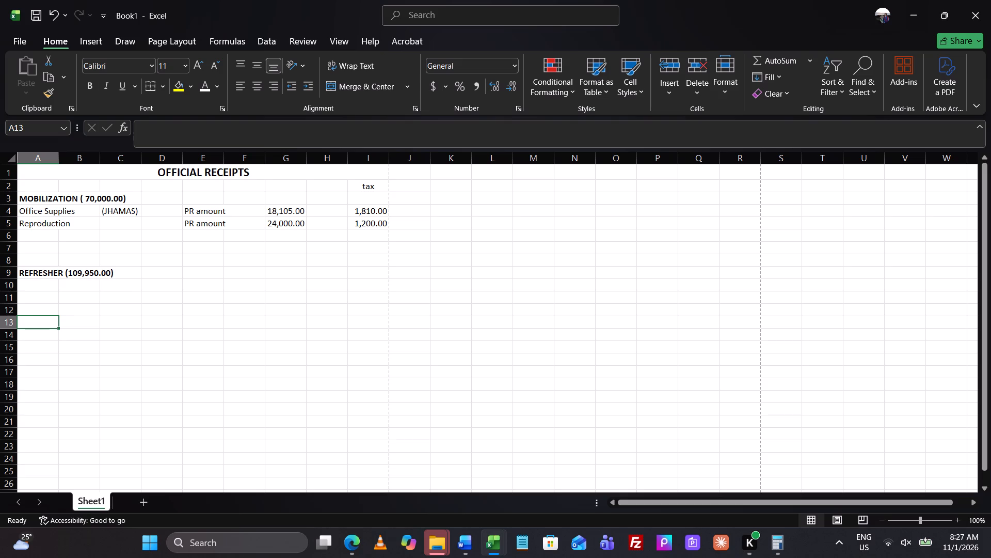
{"action": "left_click", "coordinate": [36, 339]}
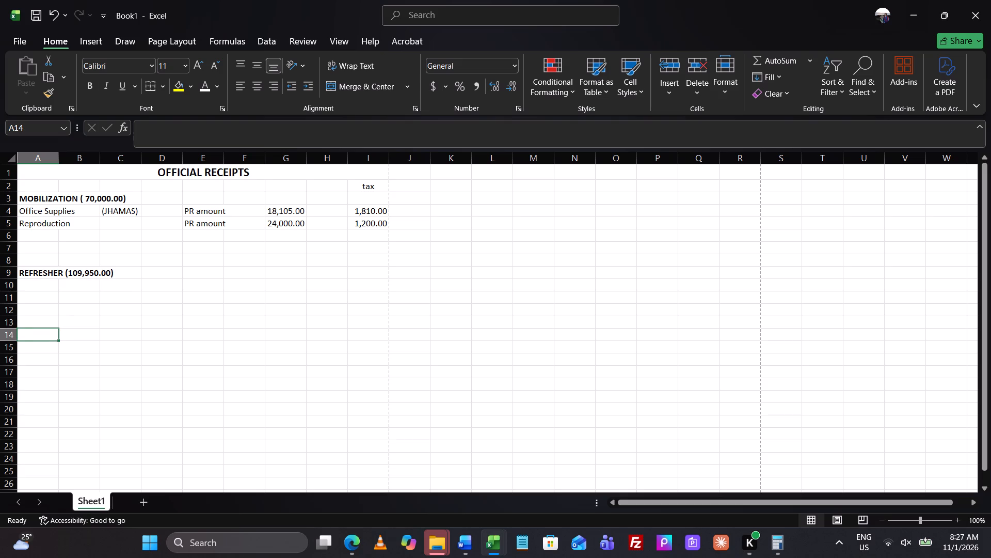
{"action": "key", "text": "BackSpace"}
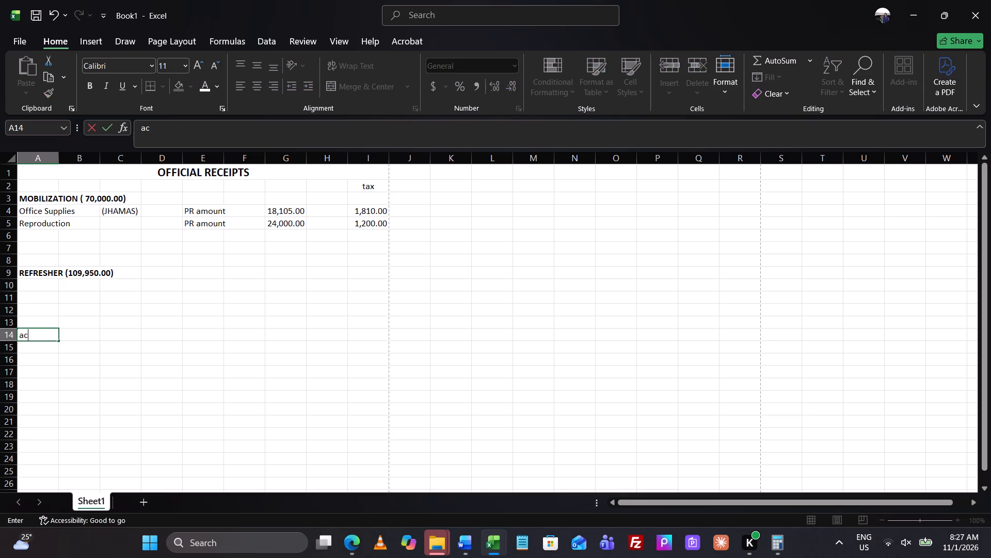
{"action": "key", "text": "BackSpace"}
{"action": "key", "text": "a"}
{"action": "type", "text": "CM DEMONSTA"}
{"action": "key", "text": "BackSpace"}
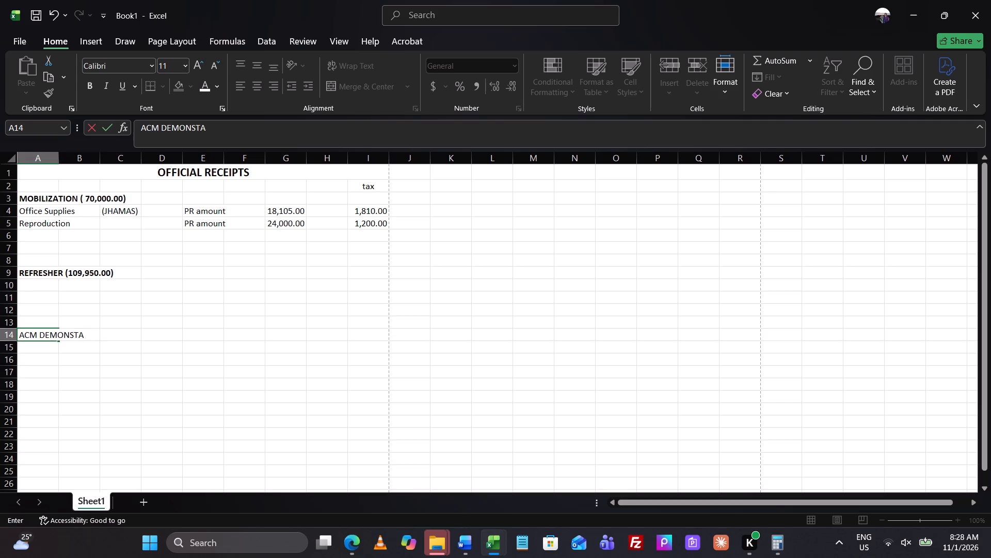
{"action": "type", "text": "RATION"}
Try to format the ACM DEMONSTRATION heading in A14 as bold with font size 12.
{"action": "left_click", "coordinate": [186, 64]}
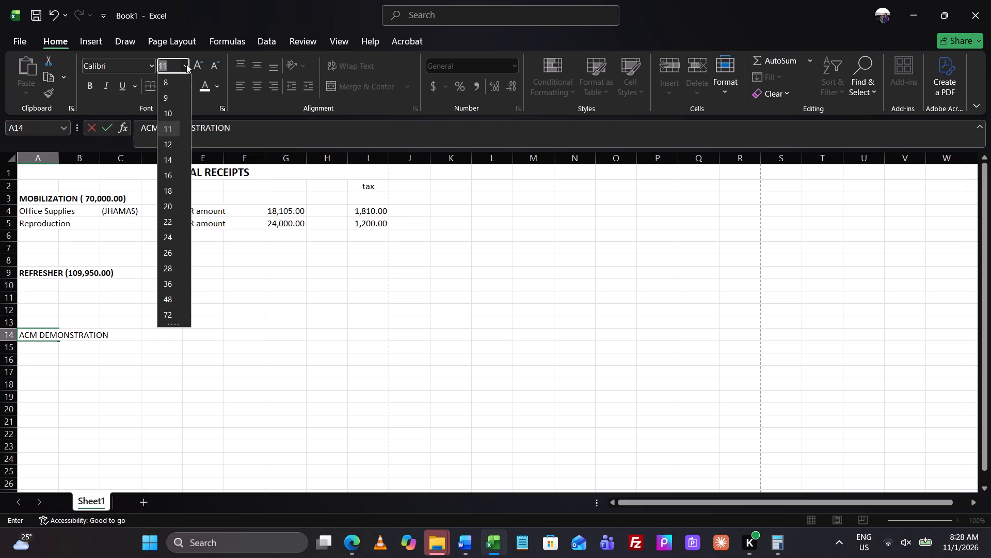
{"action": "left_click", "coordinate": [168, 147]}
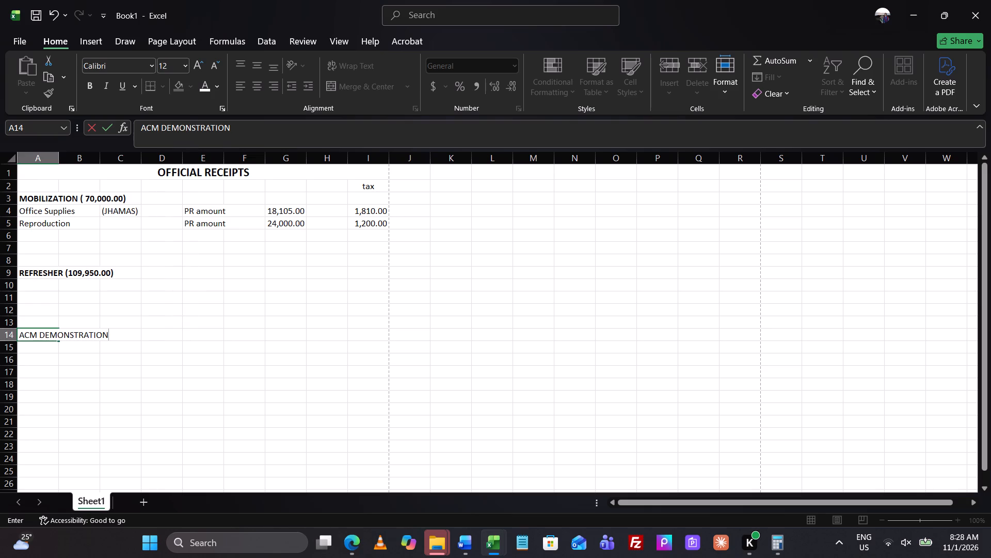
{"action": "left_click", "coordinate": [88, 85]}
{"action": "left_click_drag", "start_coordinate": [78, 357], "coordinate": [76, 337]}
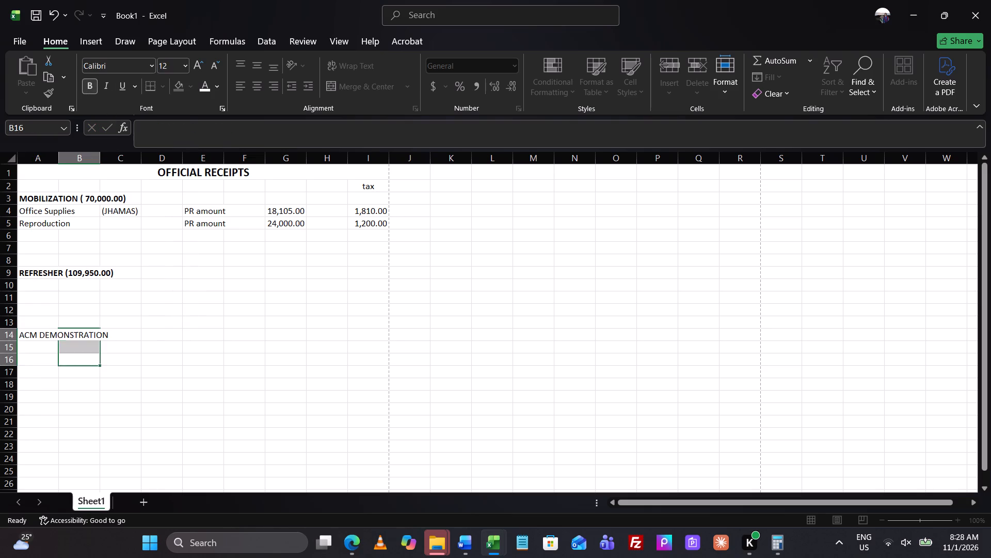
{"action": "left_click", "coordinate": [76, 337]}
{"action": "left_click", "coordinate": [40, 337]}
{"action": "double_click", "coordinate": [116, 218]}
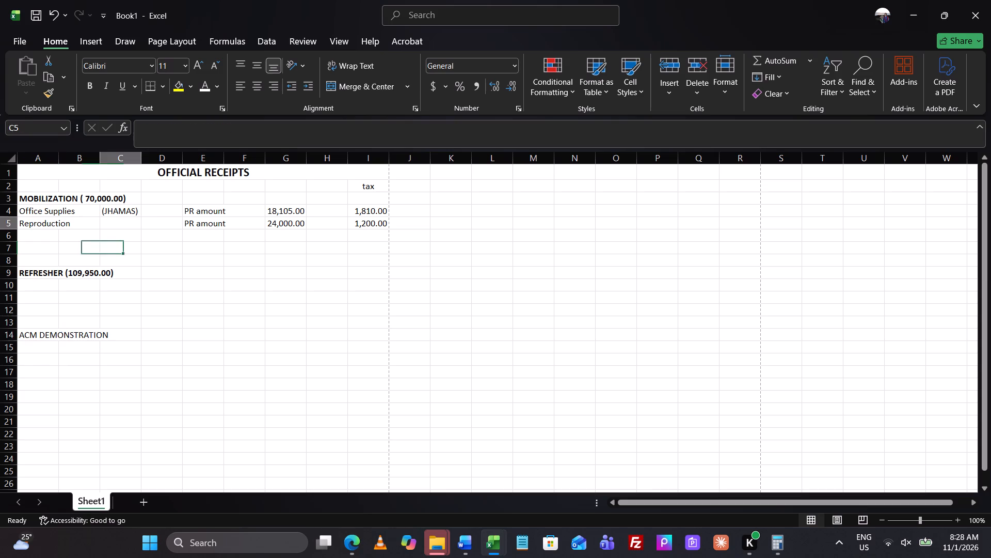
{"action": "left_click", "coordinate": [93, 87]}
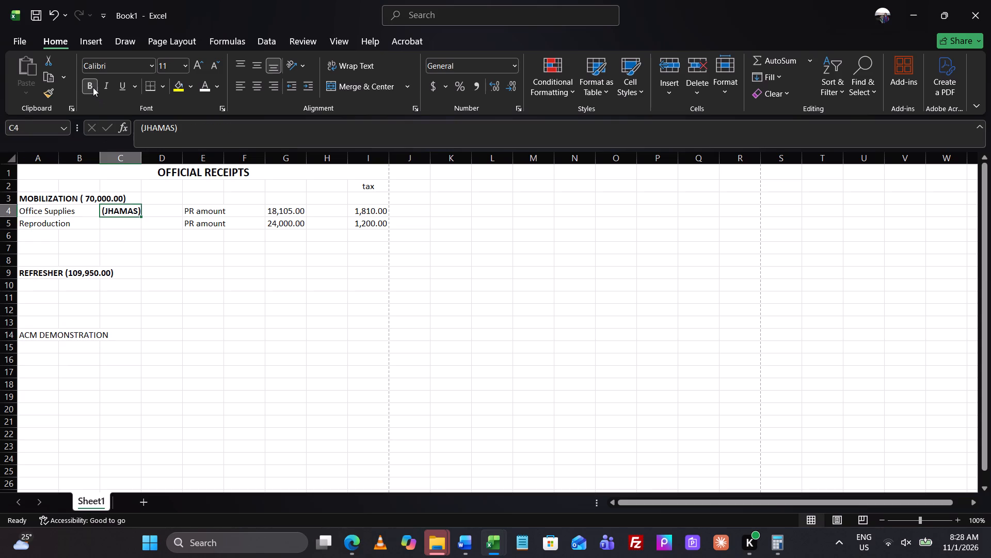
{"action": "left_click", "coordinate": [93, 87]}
Make the ACM DEMONSTRATION heading in cell A14 bold.
{"action": "left_click", "coordinate": [27, 335]}
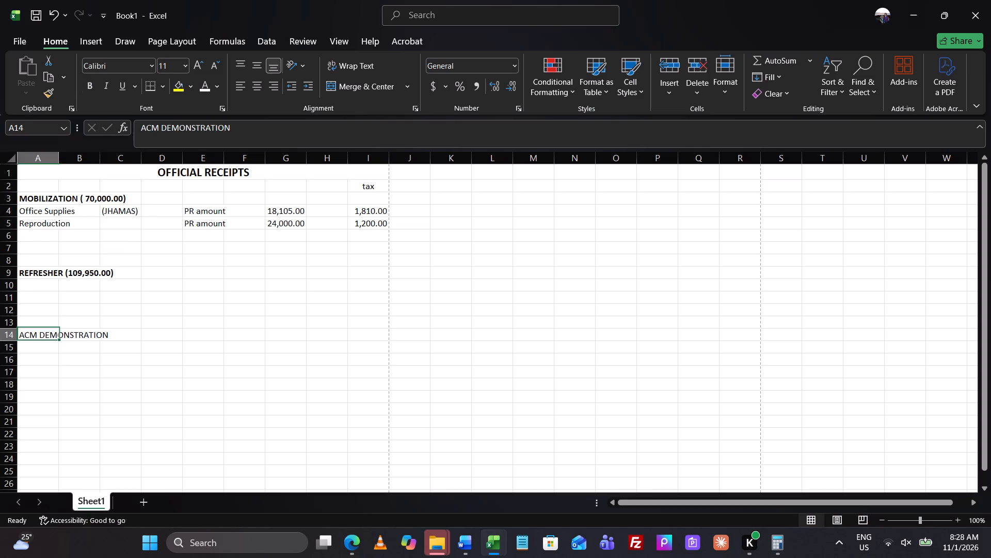
{"action": "left_click", "coordinate": [89, 82]}
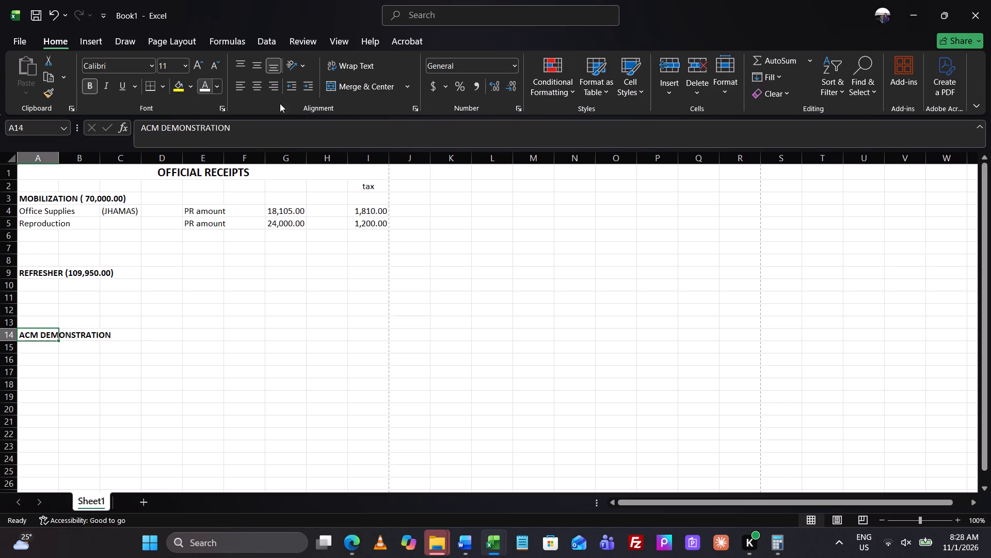
Append the amount (140,000.00) to the ACM DEMONSTRATION heading in cell A14.
{"action": "left_click", "coordinate": [244, 128]}
{"action": "left_click", "coordinate": [244, 128]}
{"action": "key", "text": "space"}
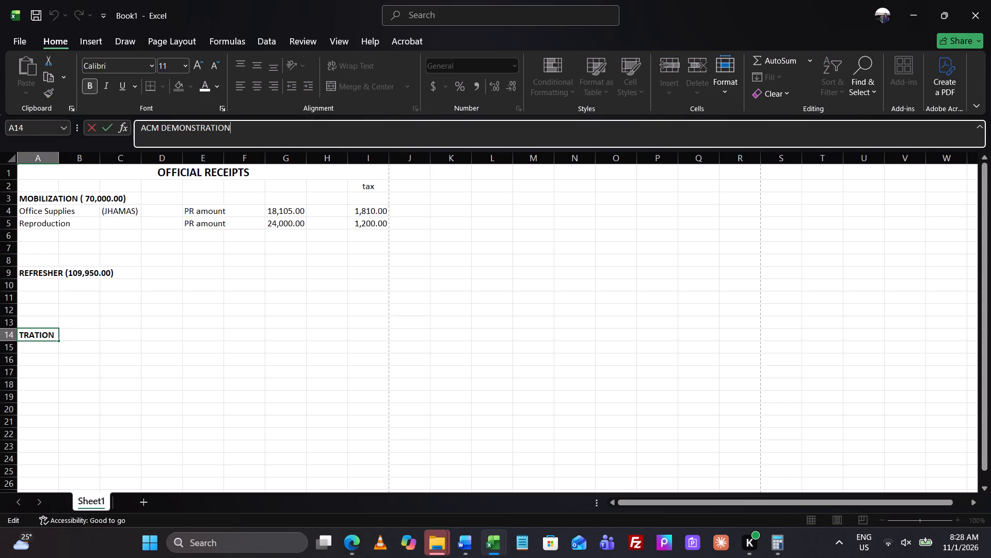
{"action": "type", "text": "(140,000"}
{"action": "type", "text": ".00"}
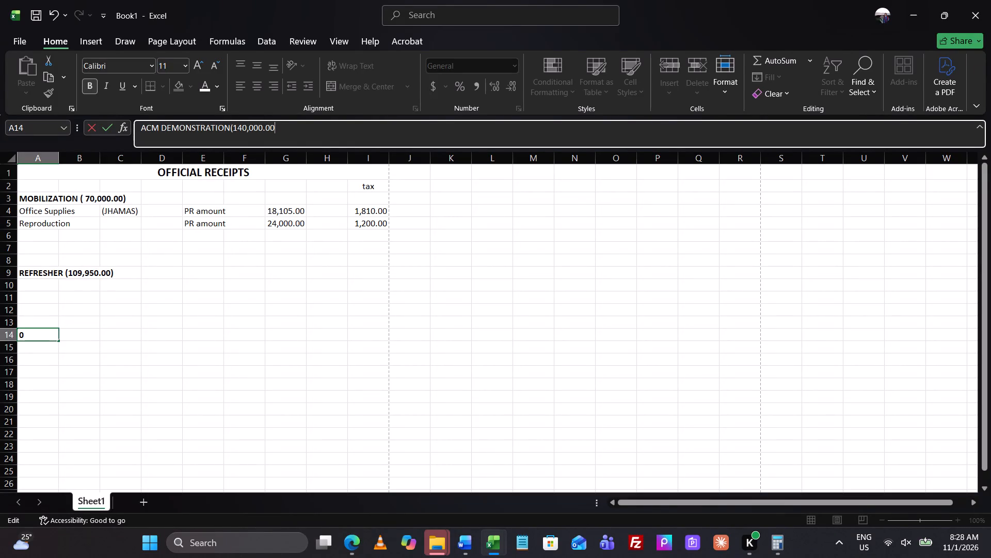
{"action": "key", "text": "shift+parenright"}
{"action": "key", "text": "Return"}
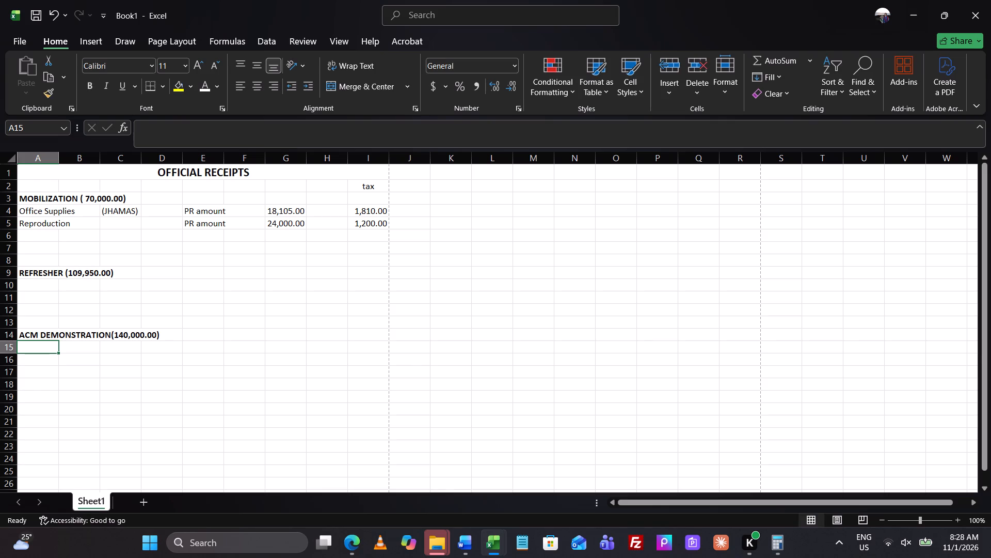
Enter the heading ACM DEPLOYMENT in cell A18 and make it bold.
{"action": "key", "text": "Return"}
{"action": "key", "text": "Return"}
{"action": "key", "text": "Return"}
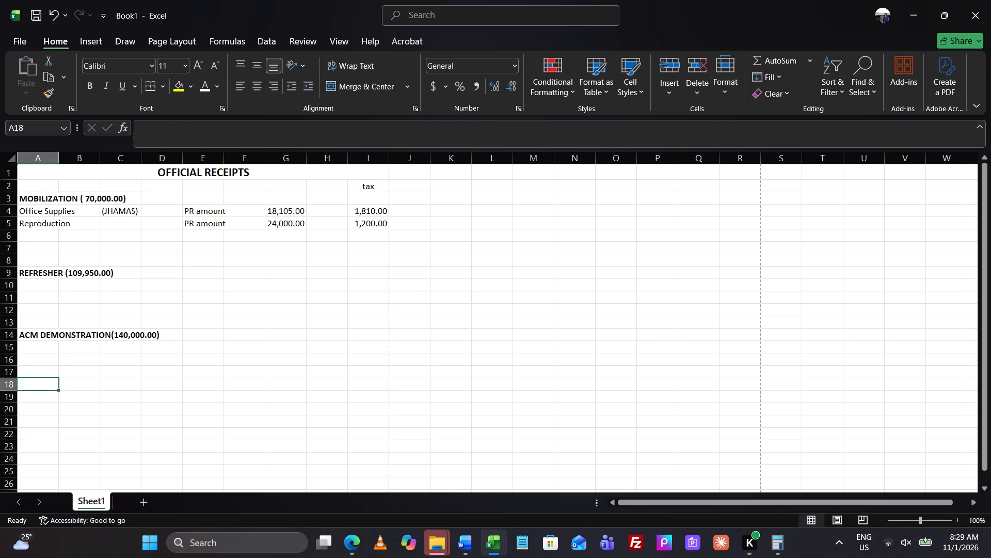
{"action": "key", "text": "BackSpace"}
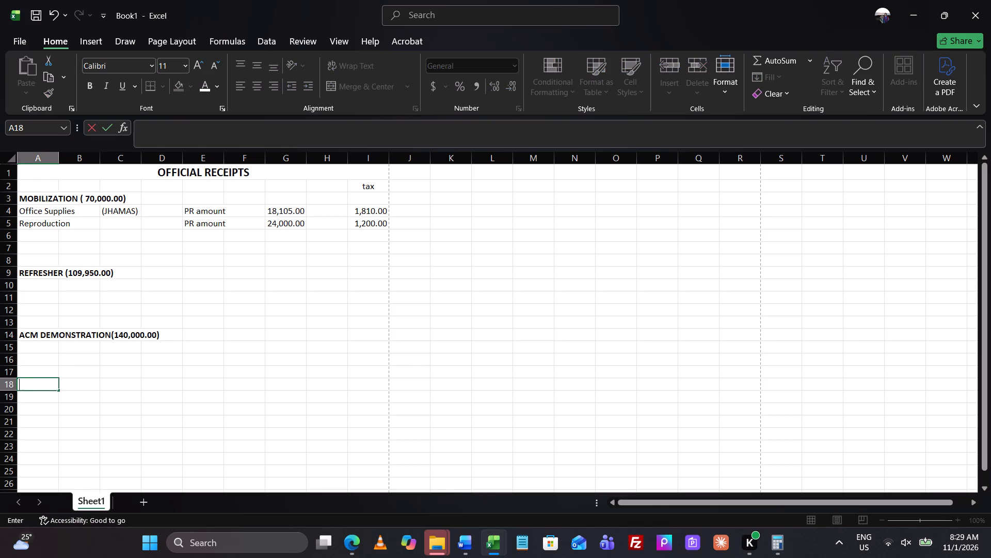
{"action": "key", "text": "a"}
{"action": "key", "text": "c"}
{"action": "type", "text": "M DEPLOYMENT"}
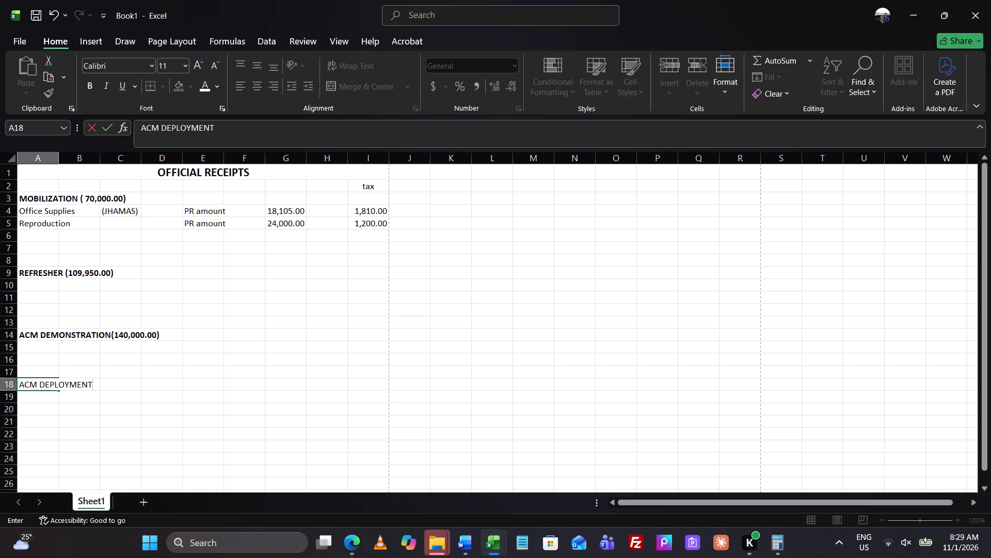
{"action": "key", "text": "Return"}
{"action": "key", "text": "Up"}
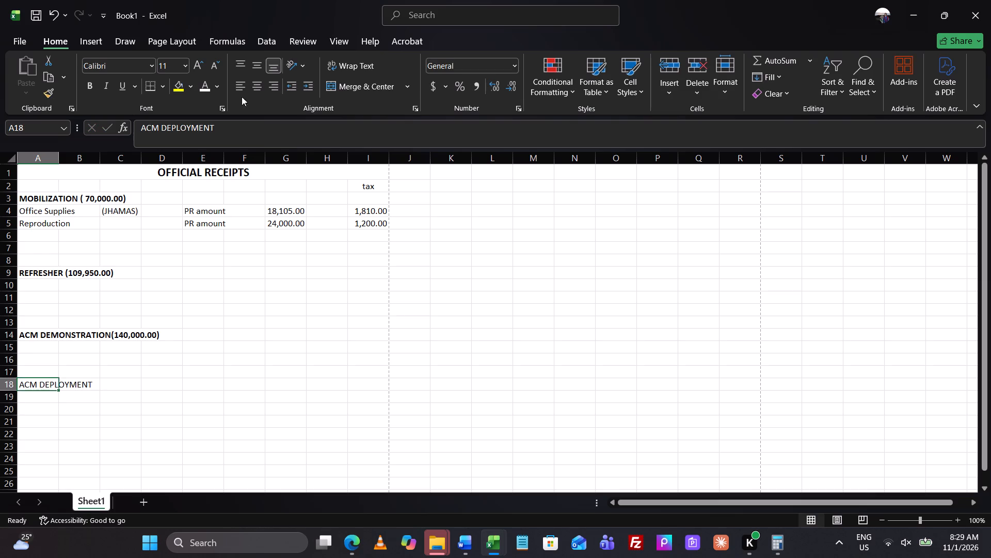
{"action": "left_click", "coordinate": [91, 92]}
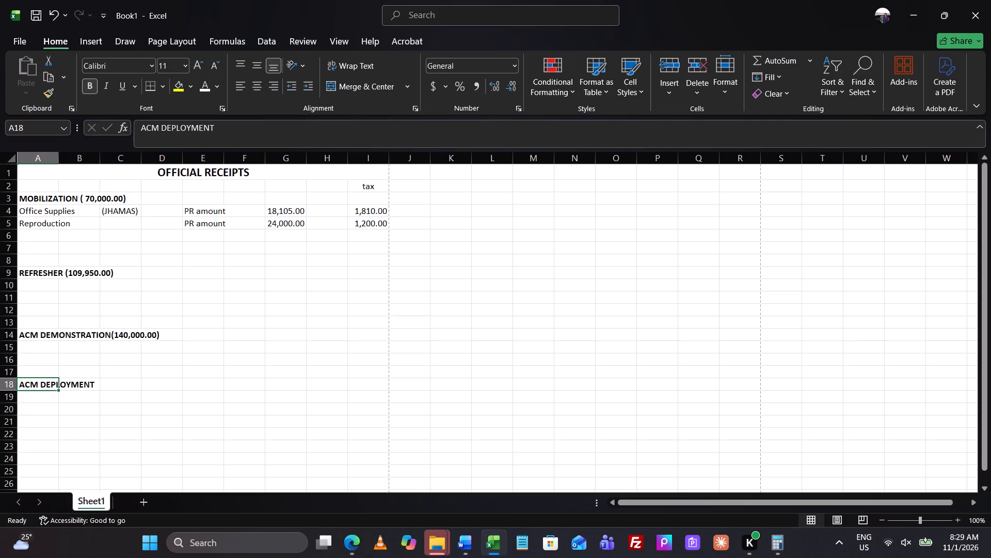
Format the range A3:I23 with font size 12 and the Aptos font.
{"action": "left_click_drag", "start_coordinate": [21, 193], "coordinate": [374, 451]}
{"action": "scroll", "coordinate": [374, 451], "scroll_direction": "down", "scroll_amount": 3}
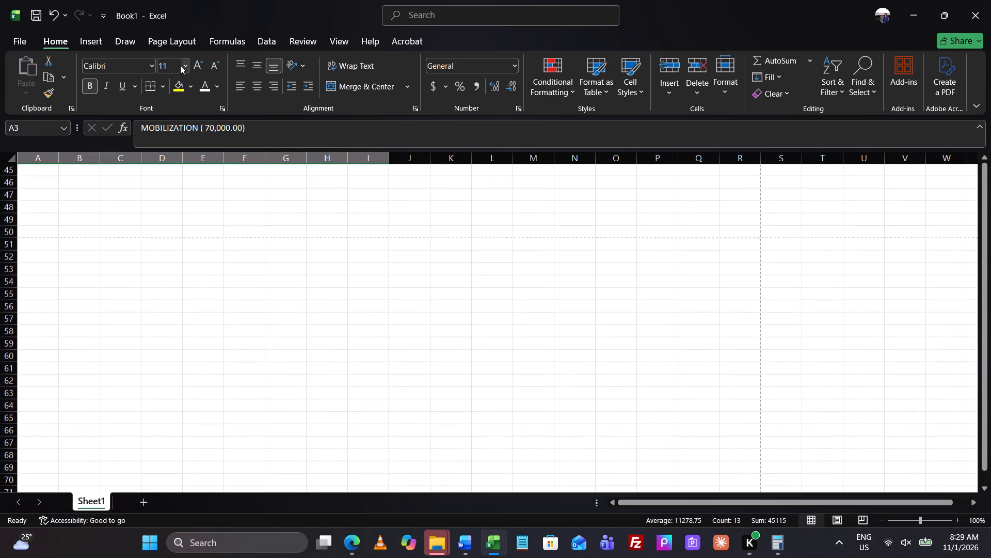
{"action": "left_click", "coordinate": [180, 65]}
{"action": "left_click", "coordinate": [185, 66]}
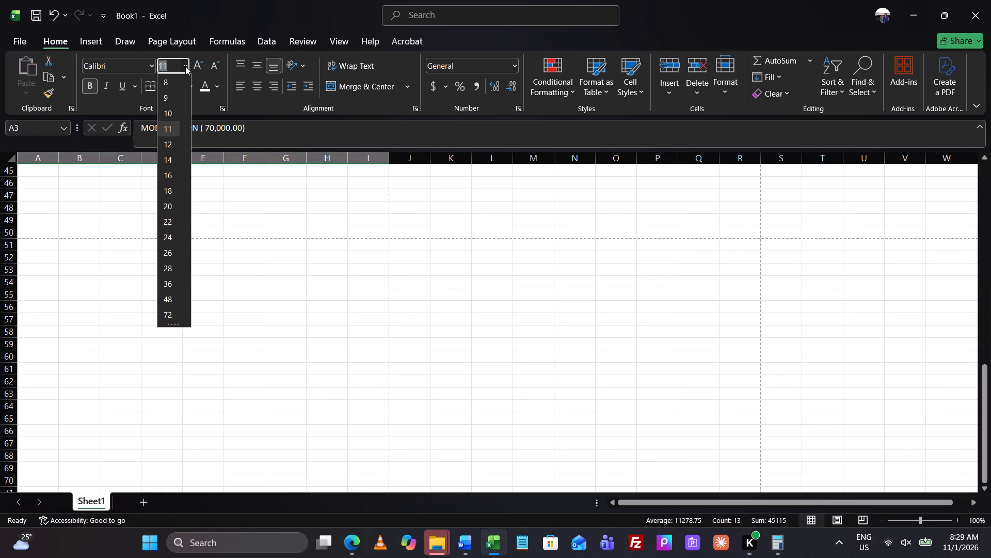
{"action": "left_click", "coordinate": [169, 142]}
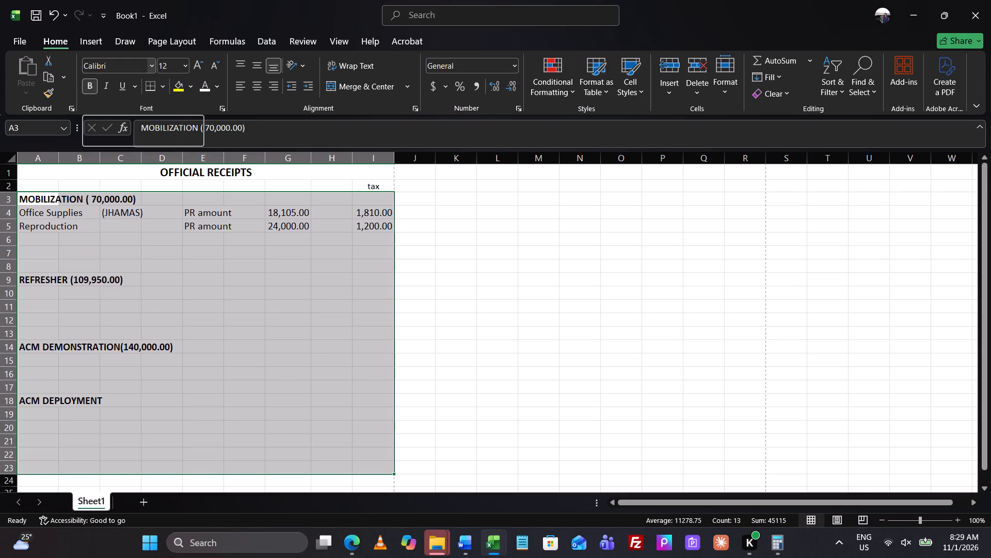
{"action": "left_click", "coordinate": [152, 61]}
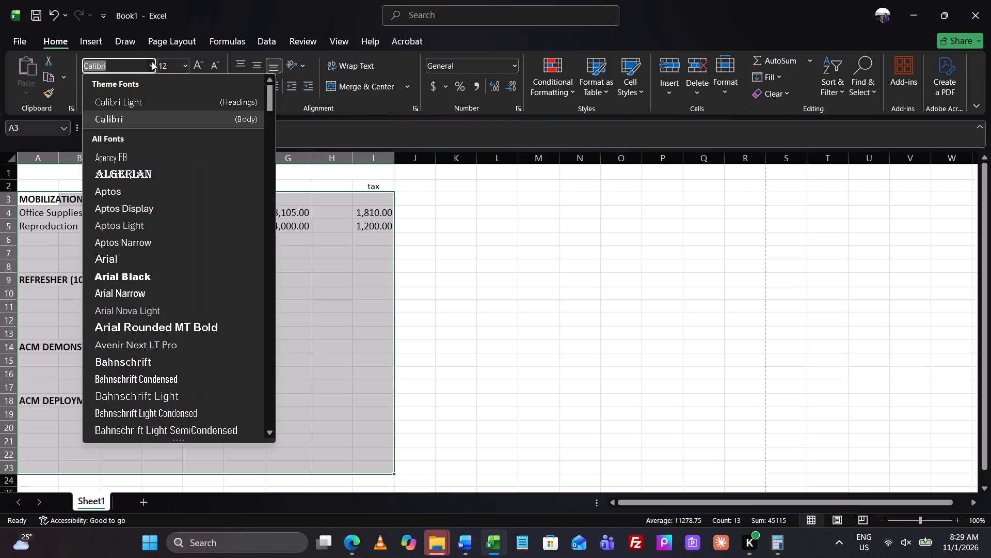
{"action": "left_click", "coordinate": [119, 195]}
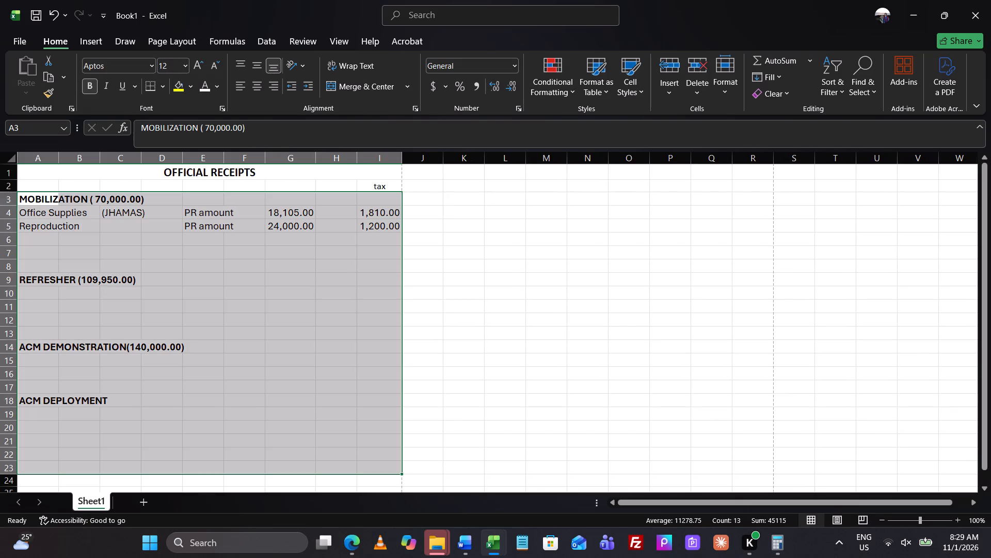
Append the amount (140,000.00) to the ACM DEPLOYMENT heading in cell A18.
{"action": "left_click", "coordinate": [109, 399]}
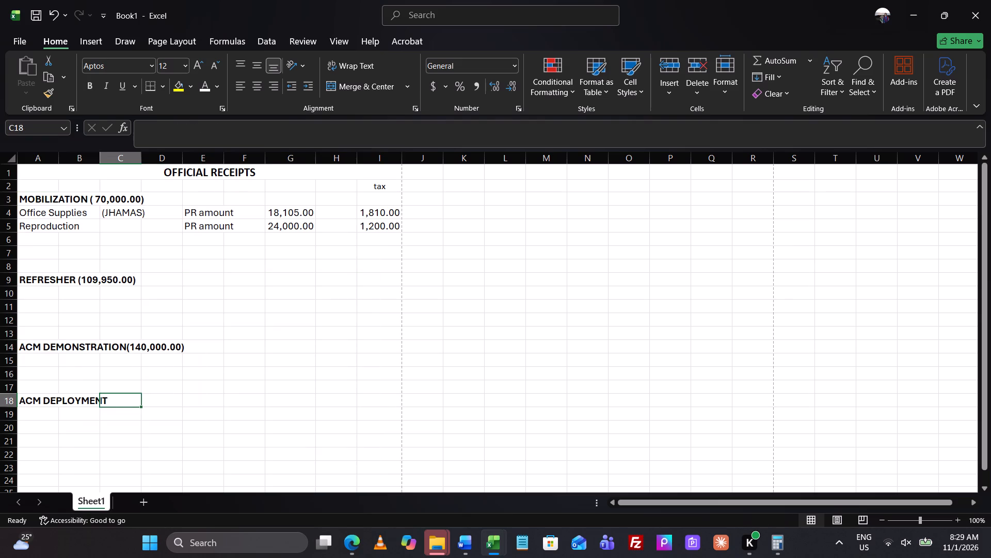
{"action": "left_click", "coordinate": [36, 400]}
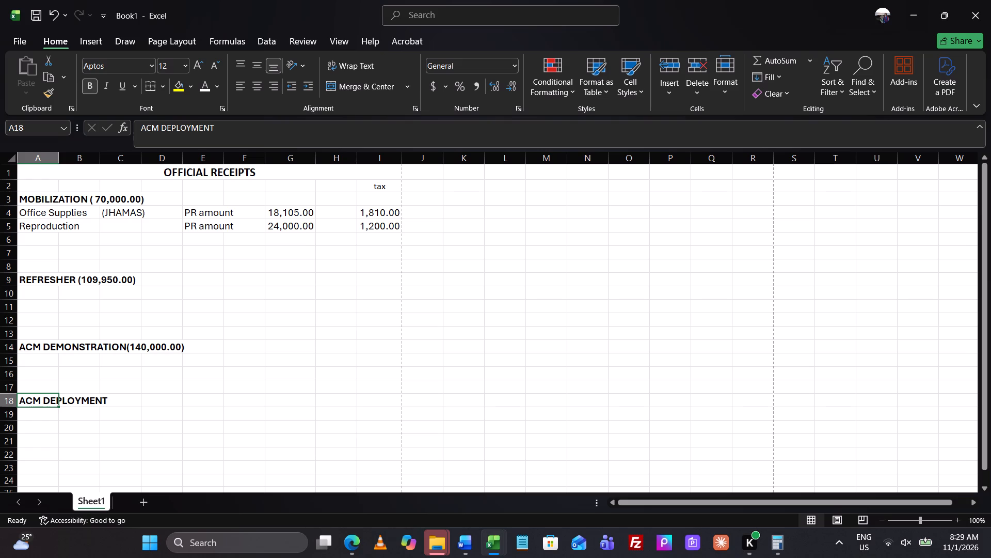
{"action": "left_click", "coordinate": [232, 124]}
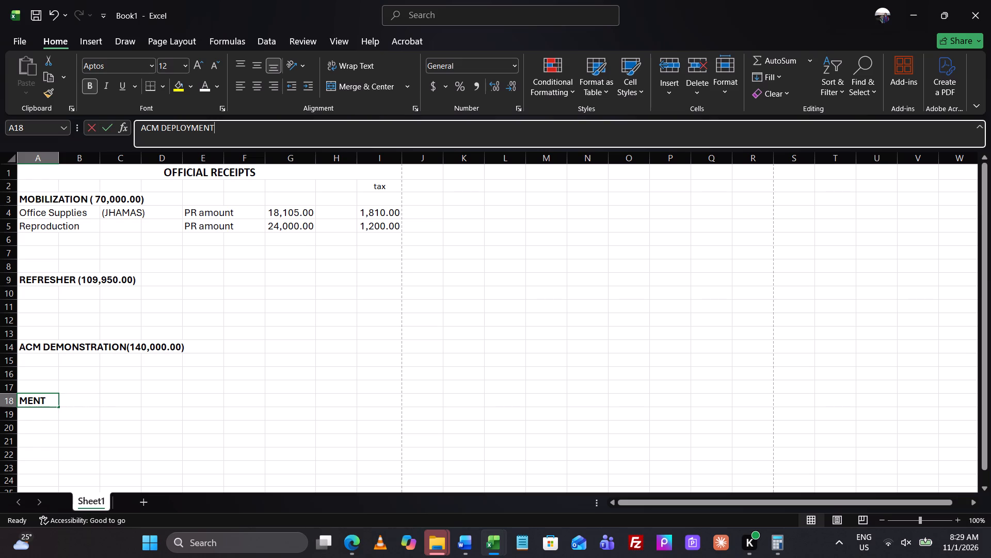
{"action": "key", "text": "space"}
{"action": "key", "text": "shift+parenleft"}
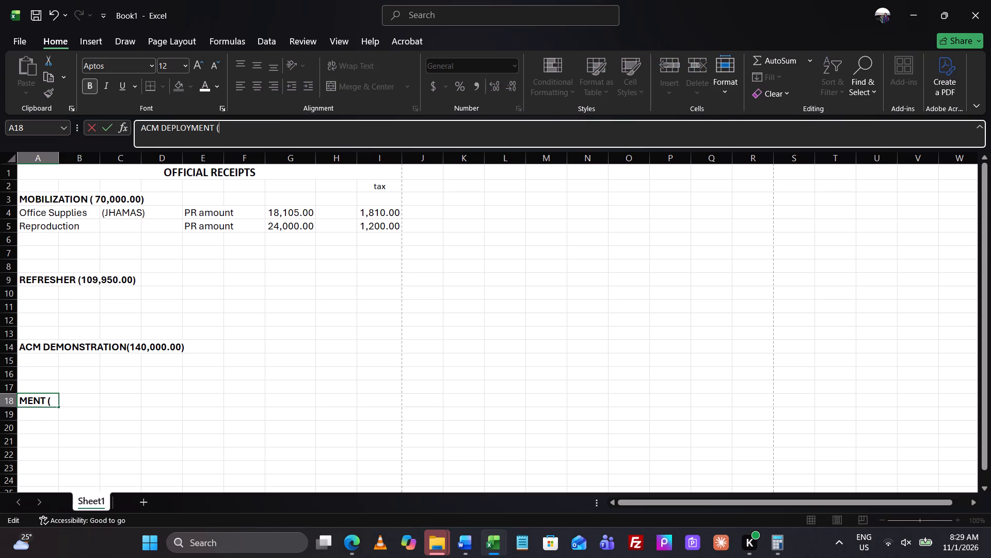
{"action": "type", "text": "140,000.00"}
{"action": "key", "text": "shift+parenright"}
{"action": "key", "text": "Return"}
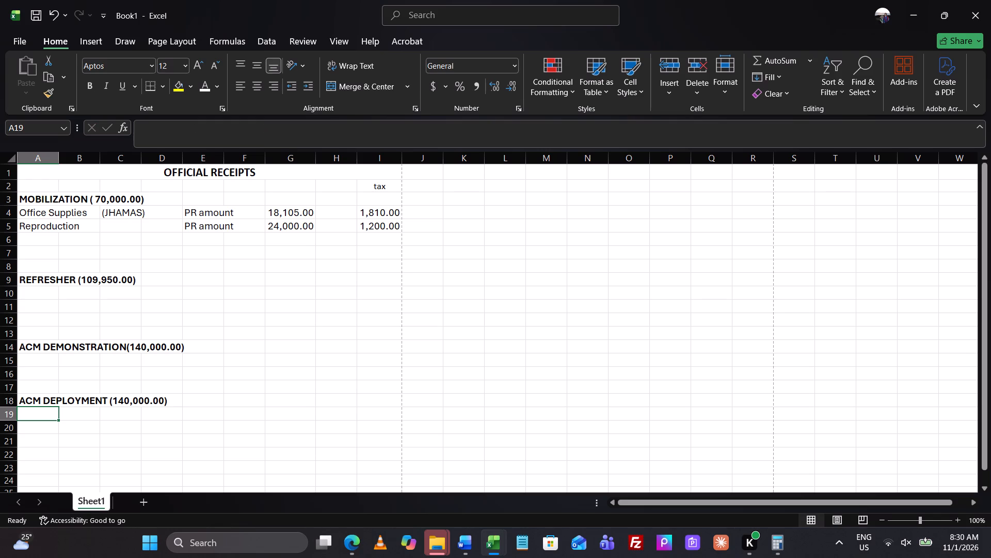
Insert a blank row at row 16, between the ACM DEMONSTRATION and ACM DEPLOYMENT headings.
{"action": "left_click", "coordinate": [1, 371]}
{"action": "right_click", "coordinate": [1, 371]}
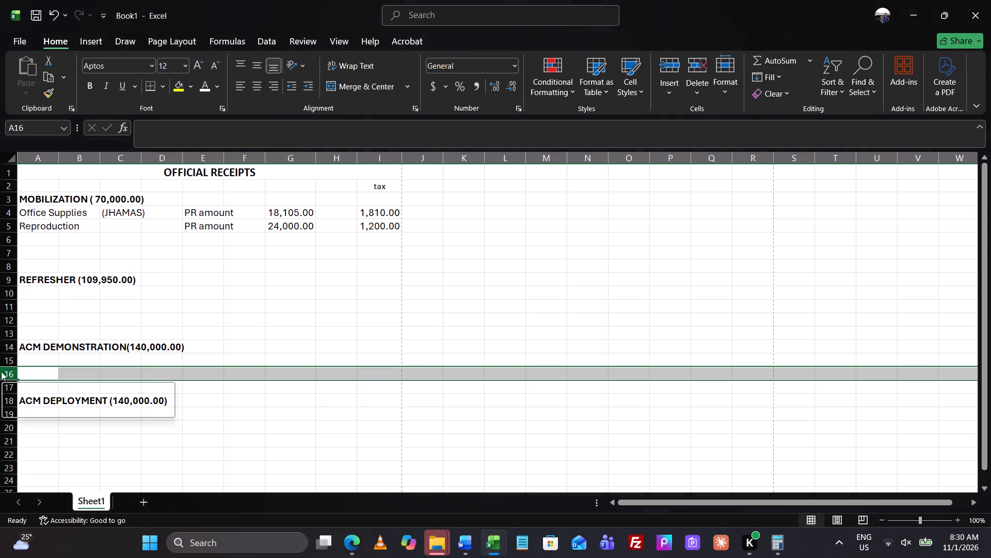
{"action": "left_click", "coordinate": [64, 250]}
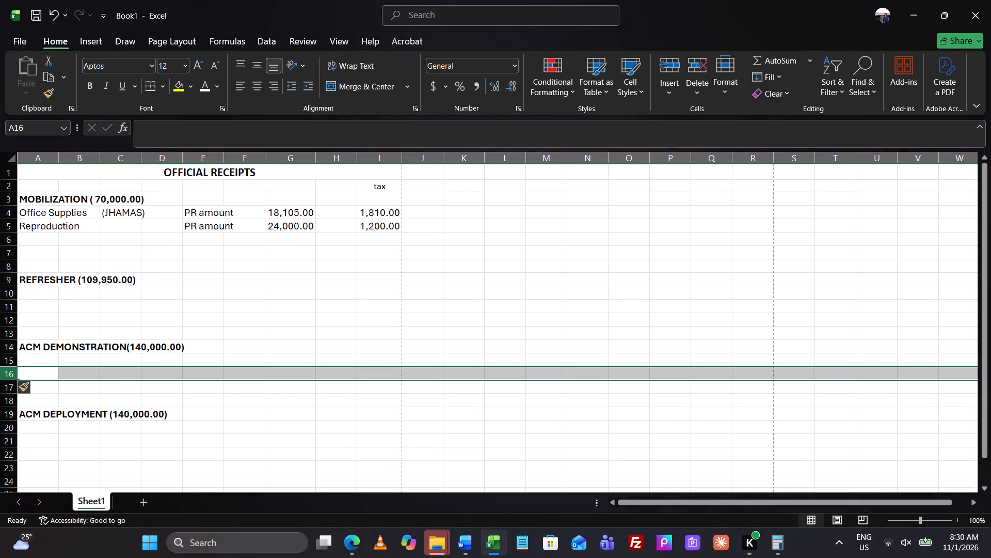
Enter HIRE in cell A21 and its amount 140,000.00 in cell G21.
{"action": "left_click", "coordinate": [182, 422]}
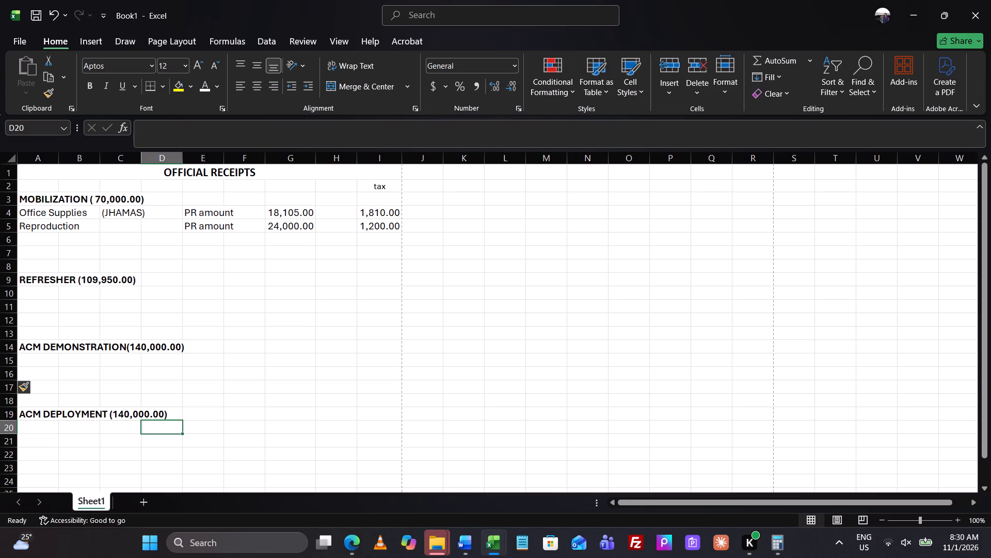
{"action": "left_click", "coordinate": [45, 434]}
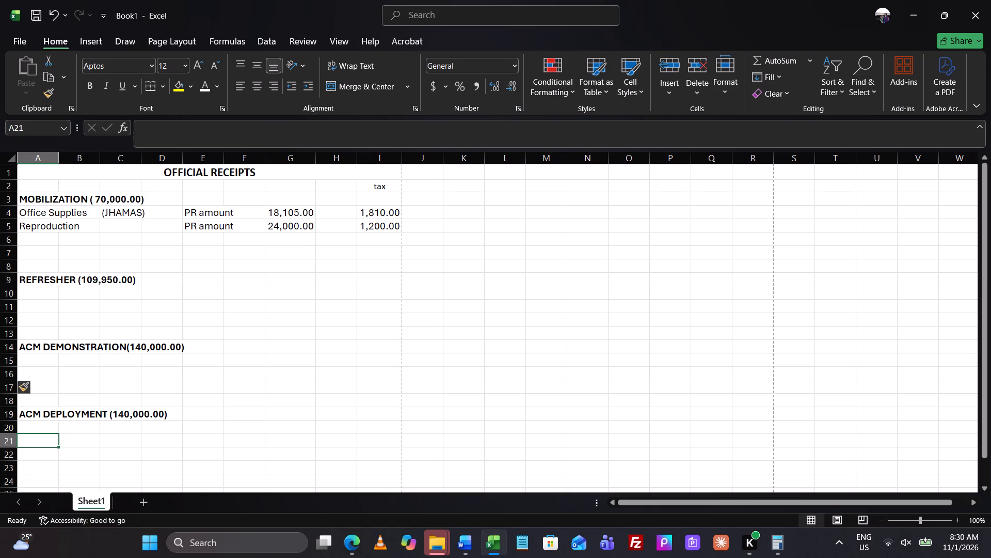
{"action": "key", "text": "h"}
{"action": "type", "text": "IRE"}
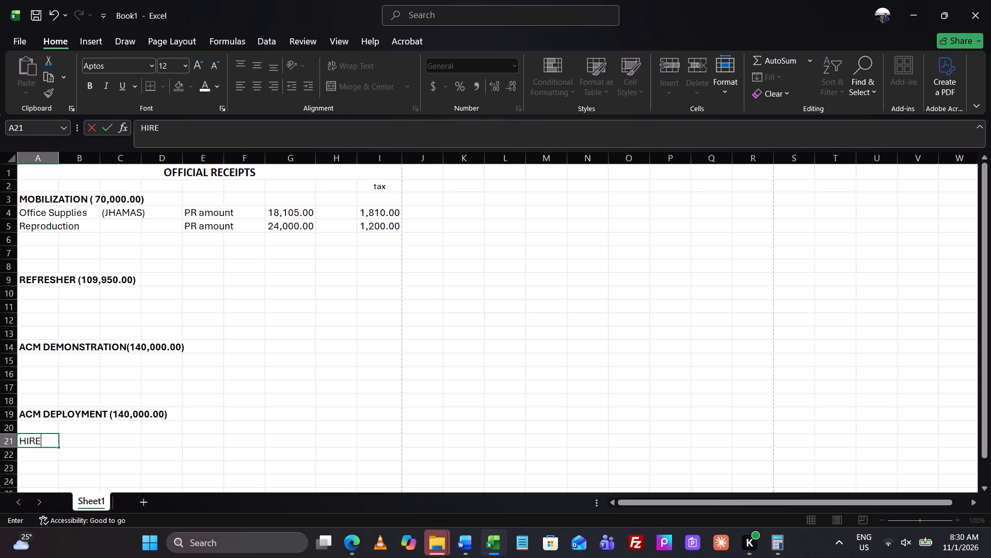
{"action": "key", "text": "Tab"}
{"action": "key", "text": "Tab"}
{"action": "key", "text": "Tab"}
{"action": "key", "text": "Tab"}
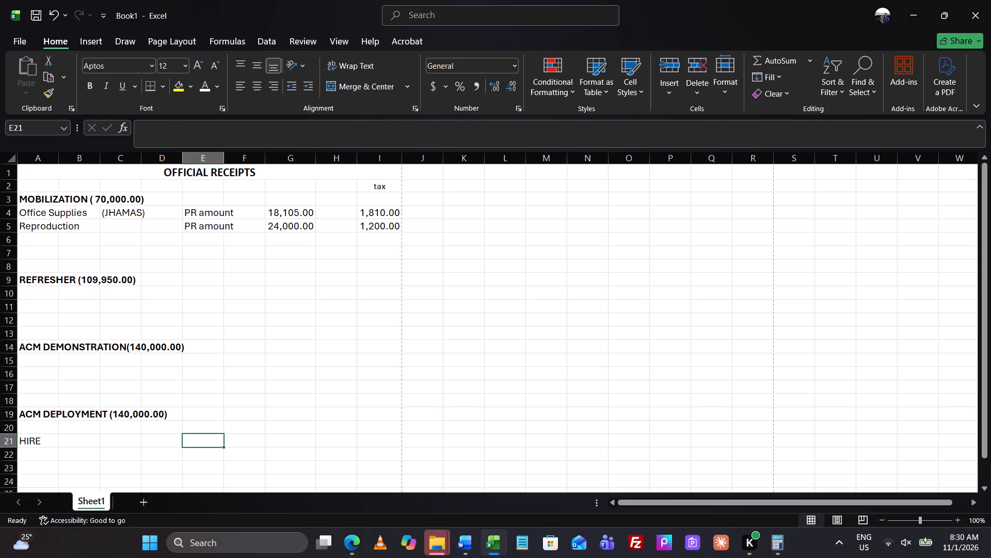
{"action": "key", "text": "Tab"}
{"action": "key", "text": "Tab"}
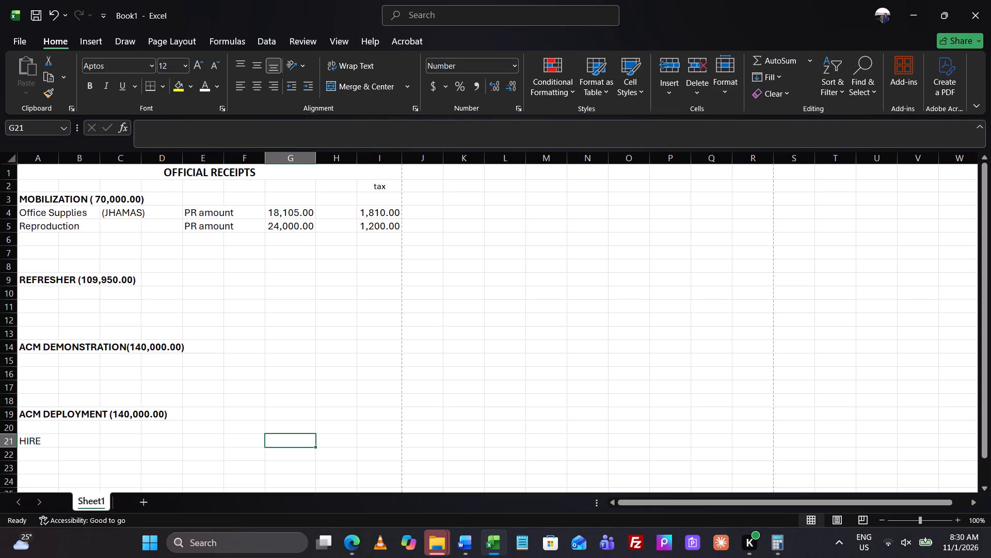
{"action": "type", "text": "14"}
{"action": "key", "text": "0"}
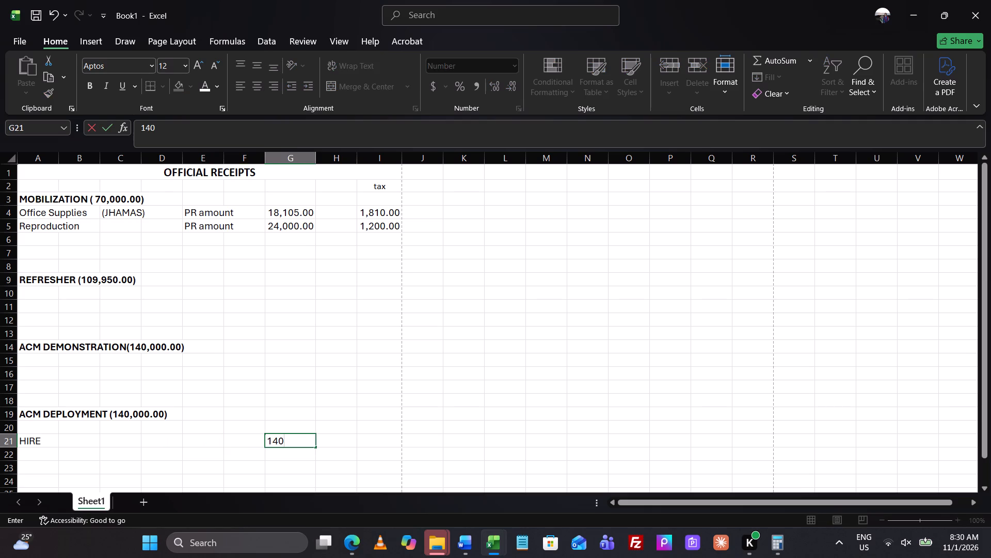
{"action": "type", "text": ",000"}
{"action": "type", "text": ".00"}
{"action": "key", "text": "Right"}
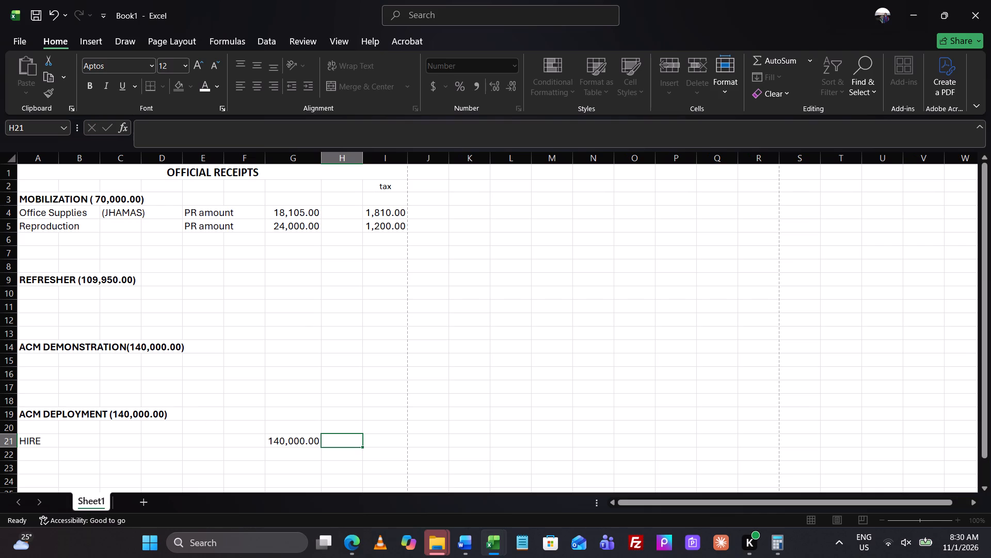
Select the HIRE row's tax cell I21, then switch to Calculator and clear the previous calculation.
{"action": "key", "text": "Right"}
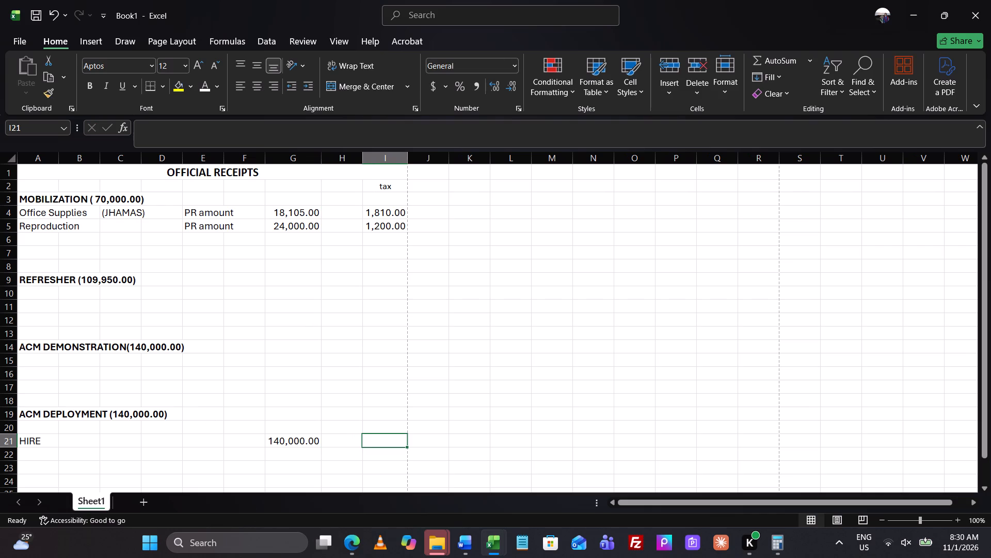
{"action": "left_click", "coordinate": [780, 544]}
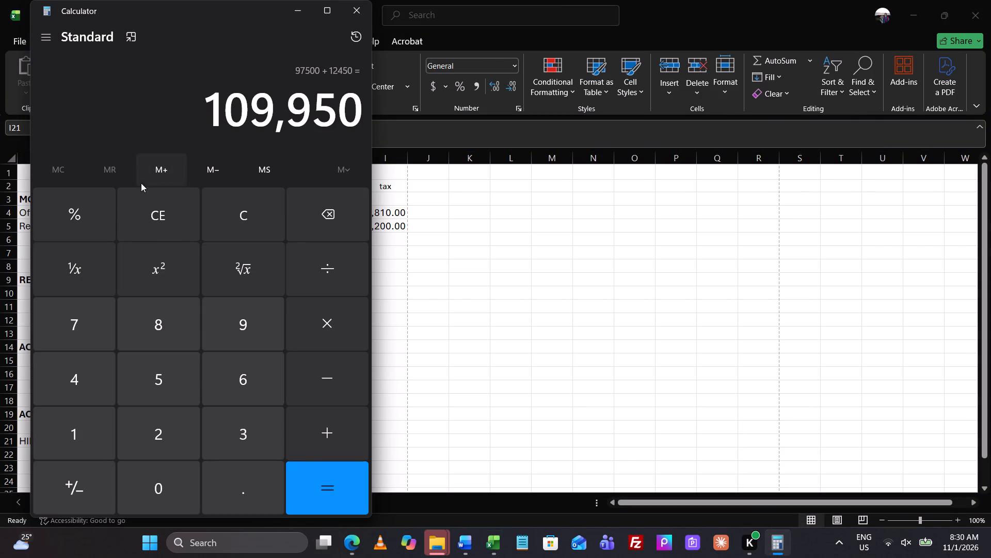
{"action": "left_click", "coordinate": [241, 204]}
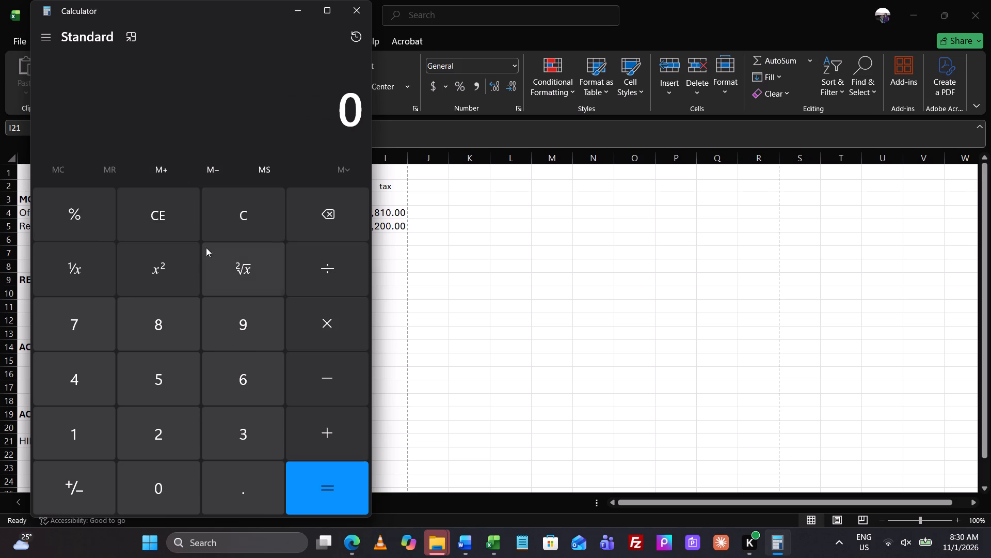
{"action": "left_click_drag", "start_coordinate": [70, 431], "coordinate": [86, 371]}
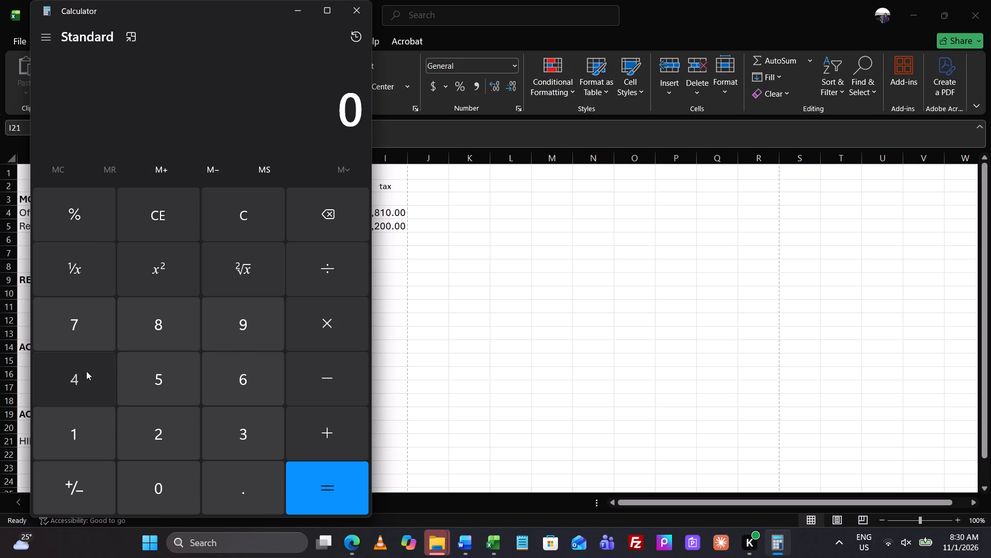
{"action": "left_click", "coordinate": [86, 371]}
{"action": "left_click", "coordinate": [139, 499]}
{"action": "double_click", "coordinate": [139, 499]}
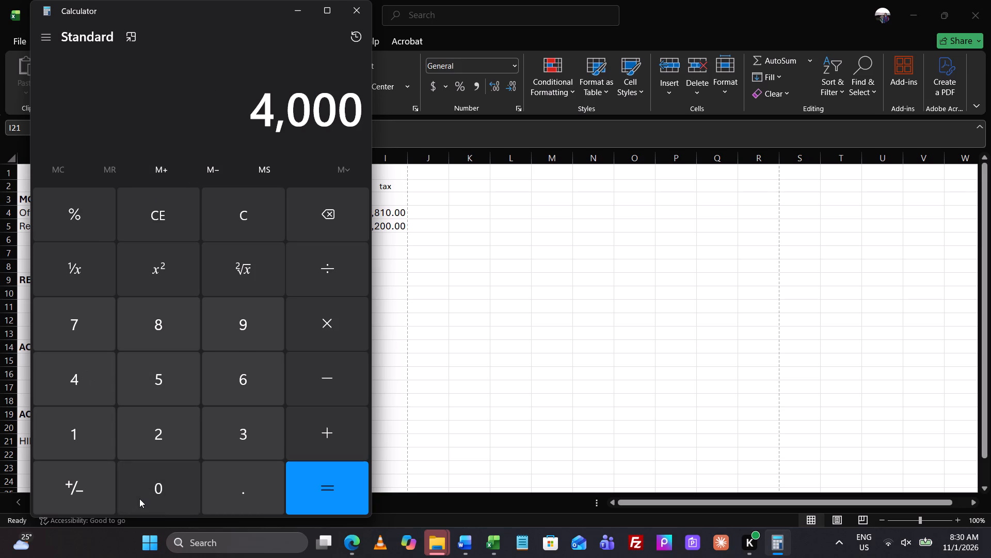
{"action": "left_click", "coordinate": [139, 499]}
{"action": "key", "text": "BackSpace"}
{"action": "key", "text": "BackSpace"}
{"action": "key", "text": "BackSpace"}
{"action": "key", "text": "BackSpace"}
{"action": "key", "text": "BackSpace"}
Calculate 6% tax on the HIRE amount by multiplying 140000 by 0.06.
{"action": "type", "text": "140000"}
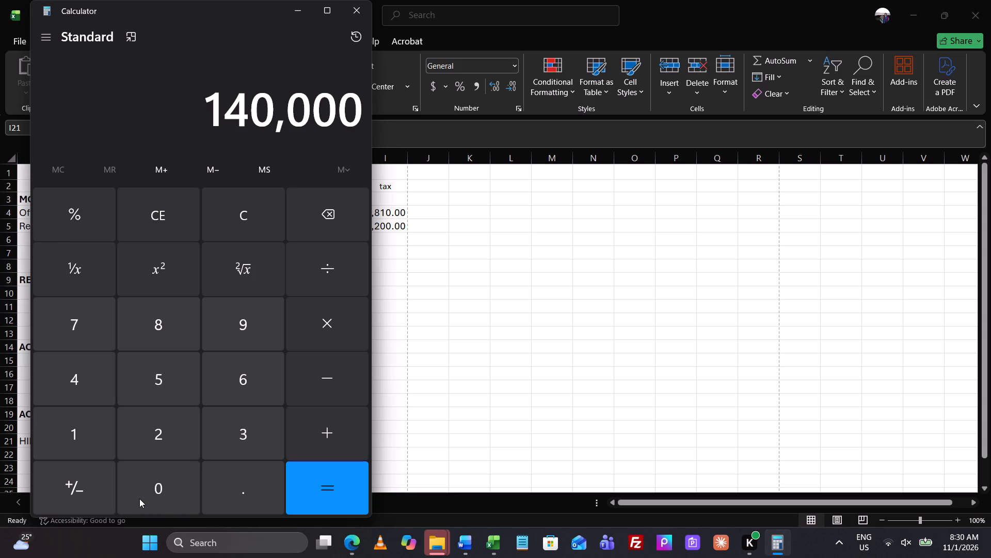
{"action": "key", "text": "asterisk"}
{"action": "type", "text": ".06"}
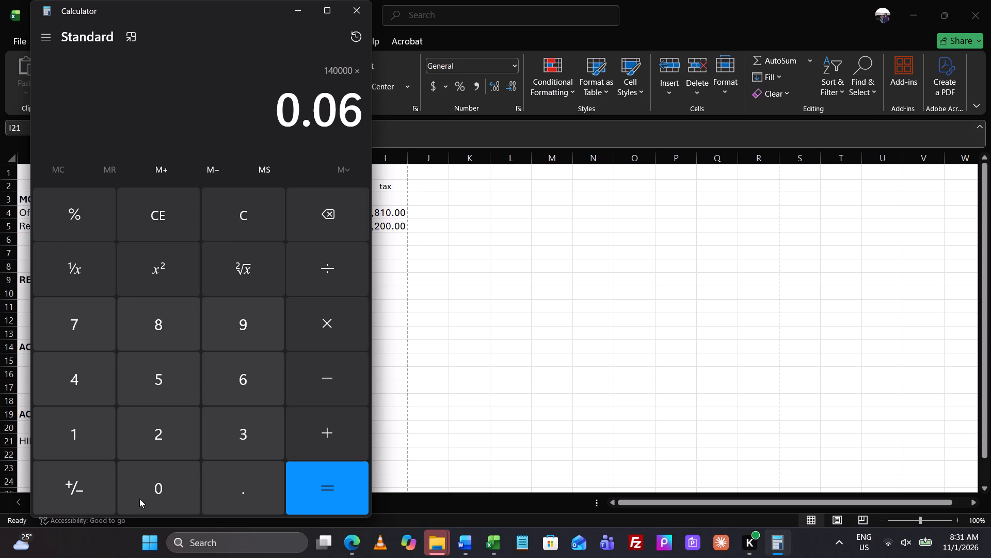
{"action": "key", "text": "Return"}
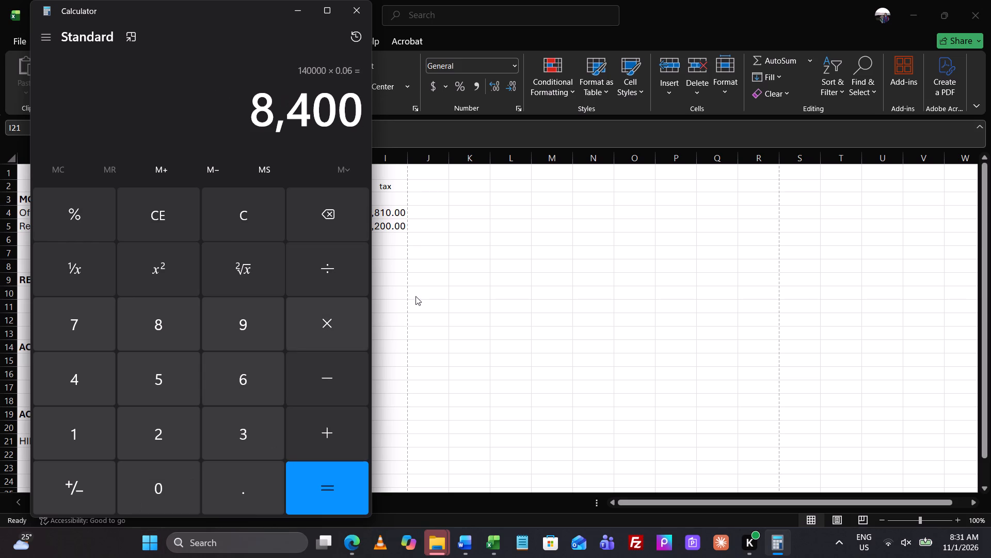
Switch back to Excel and enter 6% in cell I19 on the ACM DEPLOYMENT row, centred horizontally.
{"action": "left_click", "coordinate": [415, 296]}
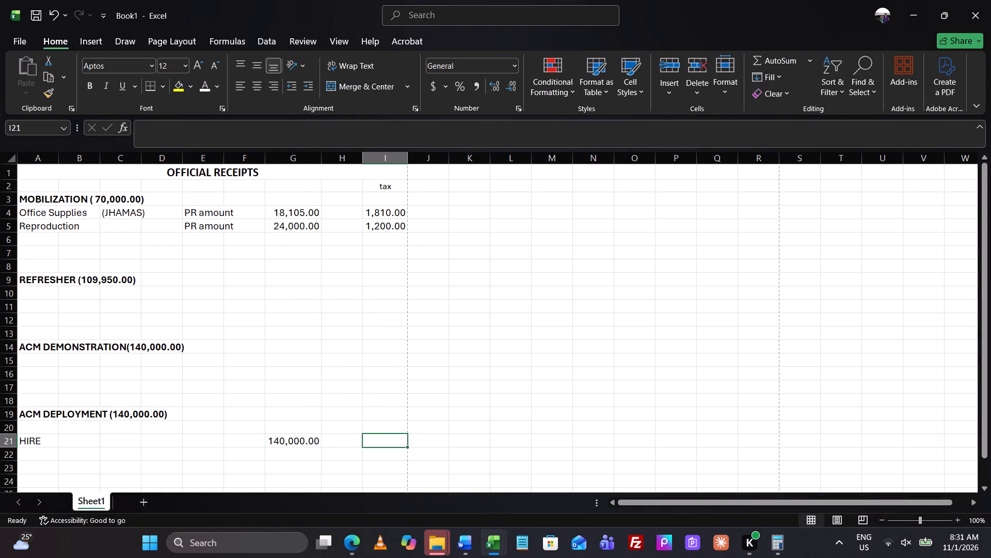
{"action": "left_click", "coordinate": [380, 413]}
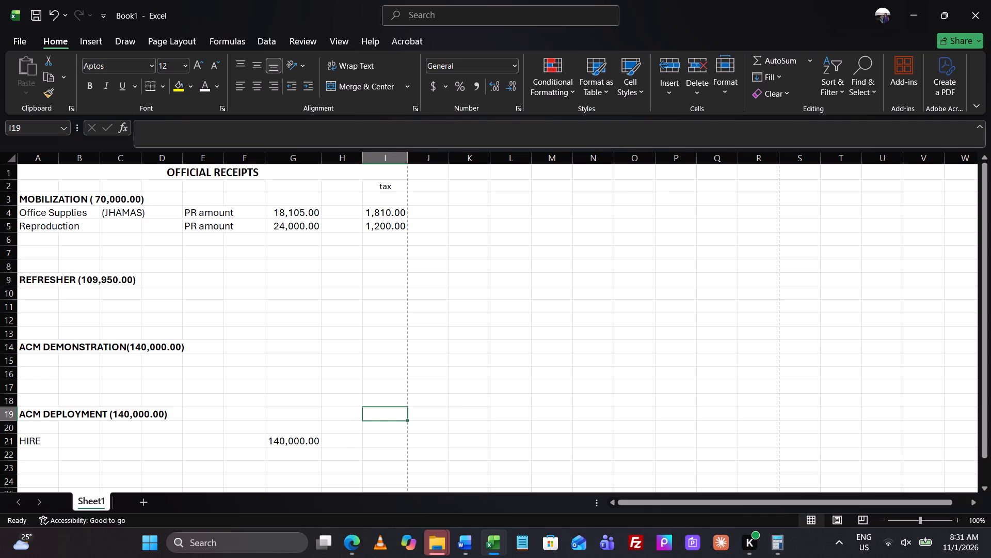
{"action": "key", "text": "6"}
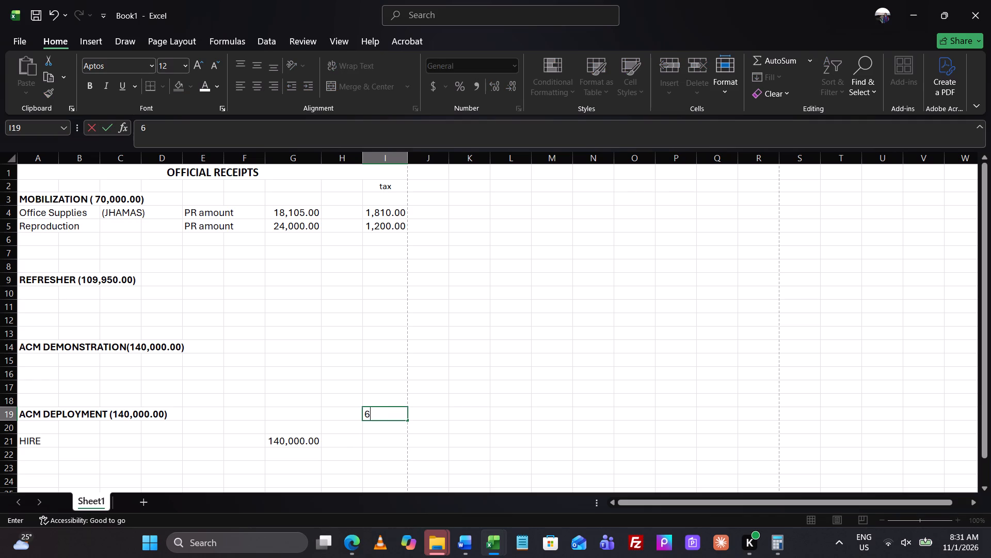
{"action": "key", "text": "shift+percent"}
{"action": "key", "text": "Return"}
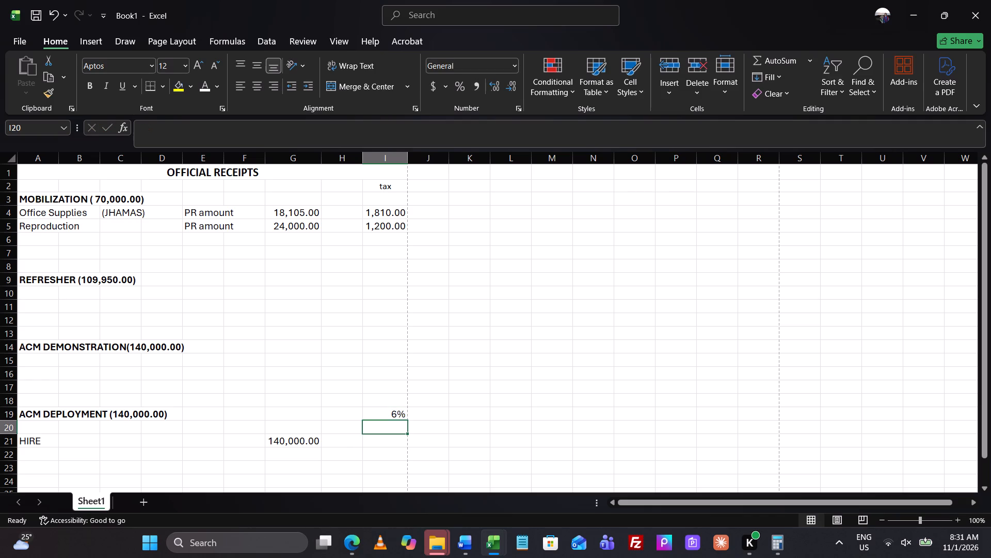
{"action": "key", "text": "Up"}
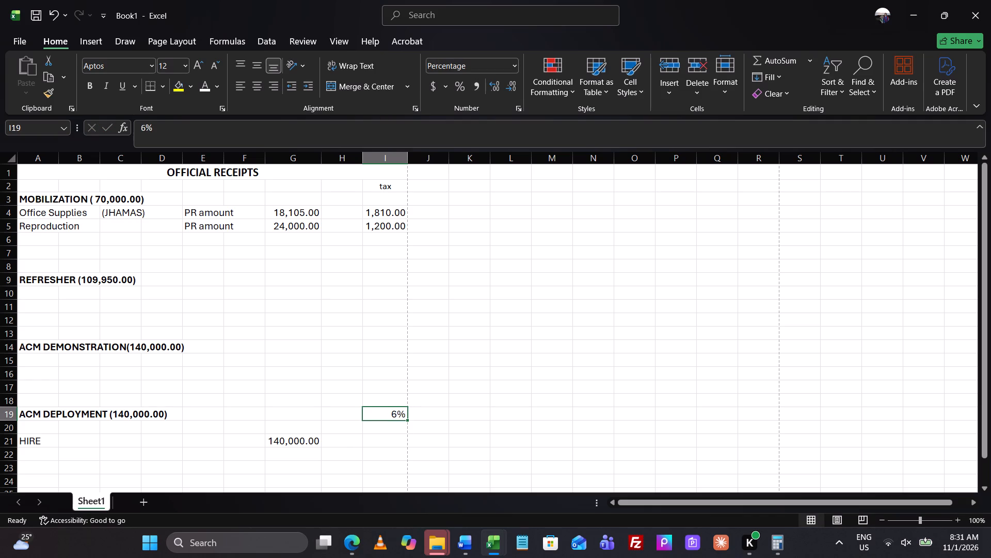
{"action": "left_click", "coordinate": [255, 87]}
Recheck the Calculator result, then return to Excel and enter the HIRE tax 8,400.00 in cell I21.
{"action": "left_click", "coordinate": [769, 550]}
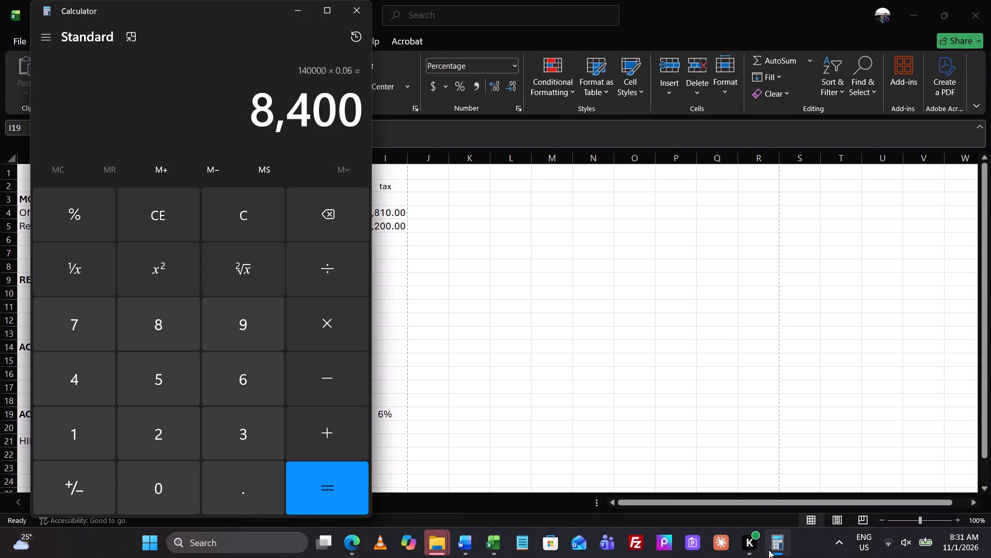
{"action": "left_click", "coordinate": [645, 396]}
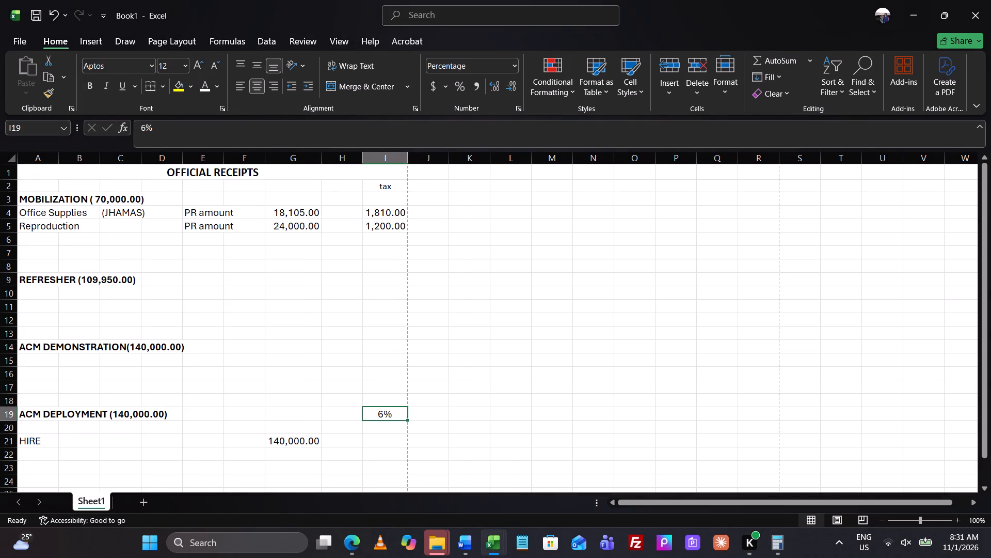
{"action": "left_click", "coordinate": [386, 439]}
{"action": "key", "text": "8"}
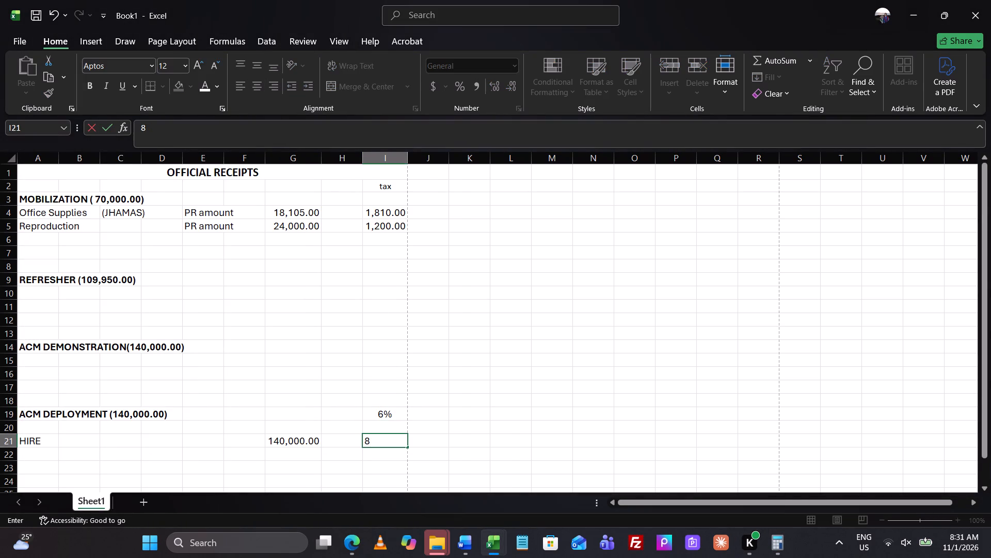
{"action": "type", "text": ",400"}
{"action": "type", "text": ".00"}
{"action": "key", "text": "Return"}
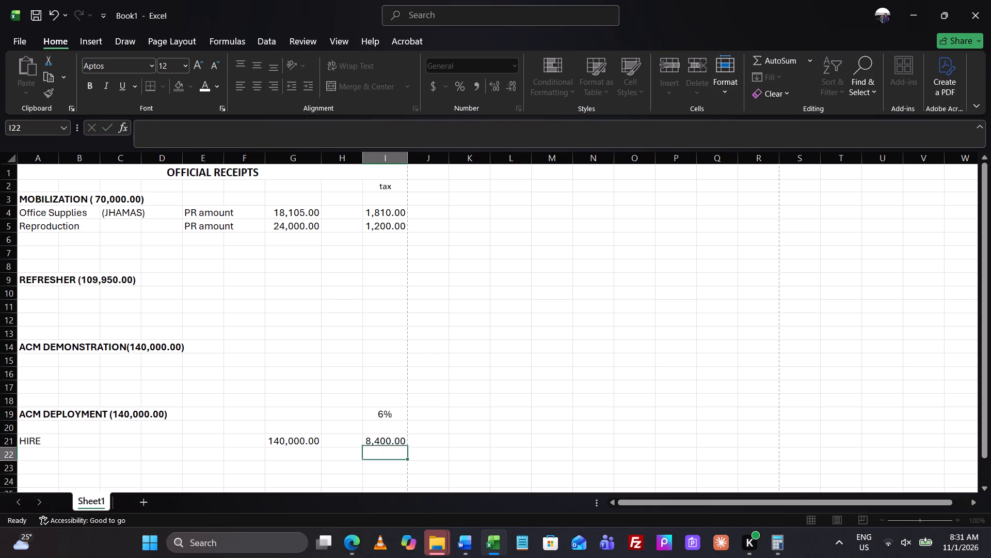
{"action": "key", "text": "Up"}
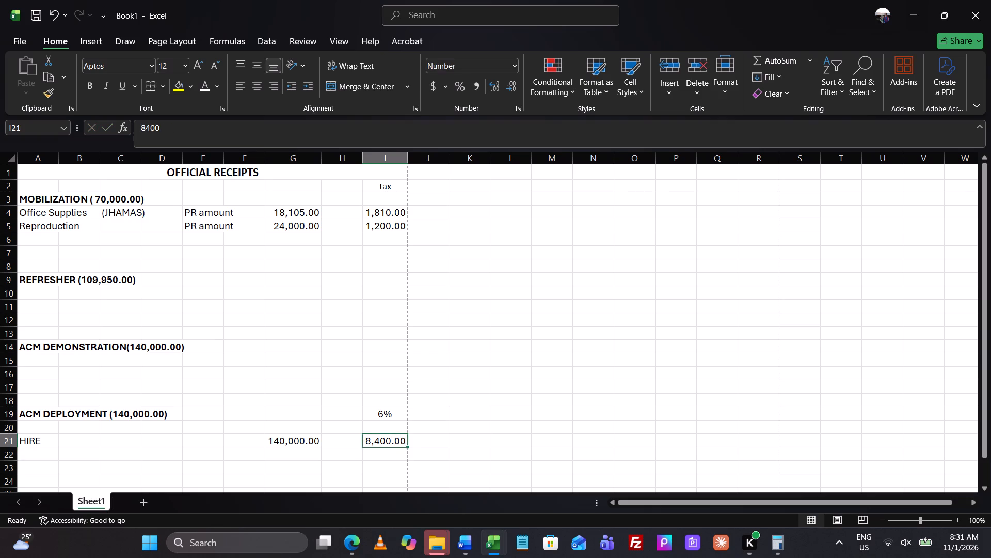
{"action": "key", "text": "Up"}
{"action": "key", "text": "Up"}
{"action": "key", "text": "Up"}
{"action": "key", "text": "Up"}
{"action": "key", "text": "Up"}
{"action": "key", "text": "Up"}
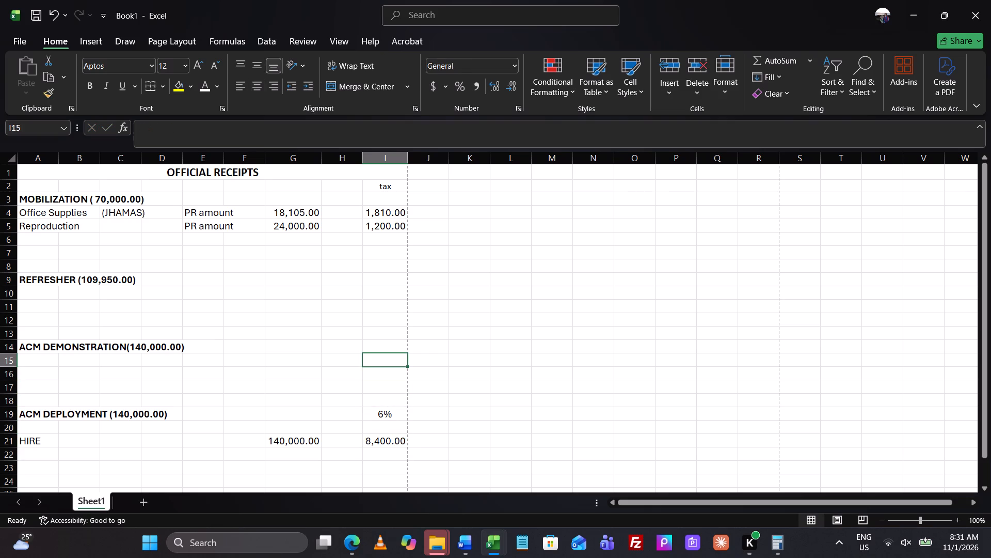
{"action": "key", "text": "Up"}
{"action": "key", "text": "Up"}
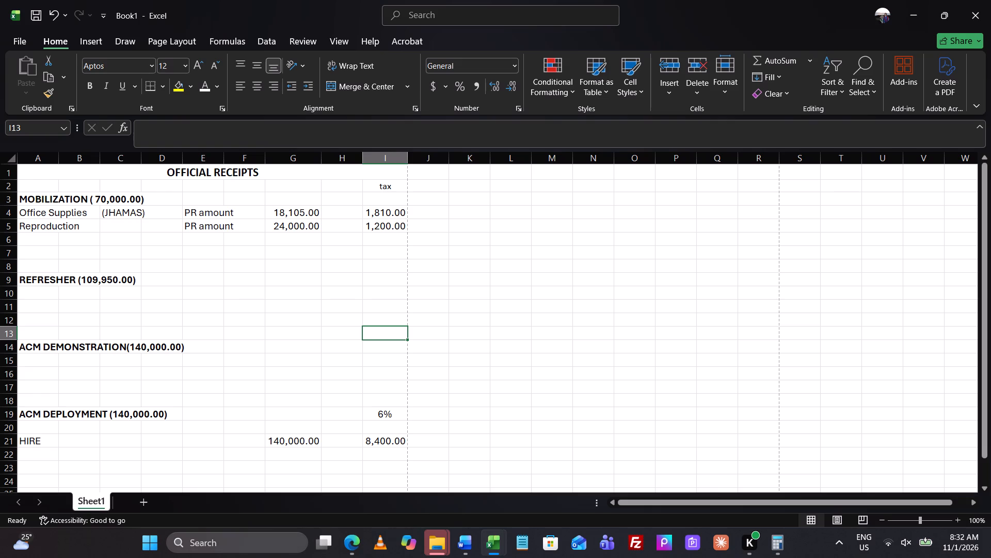
Enter MEALS in cell A15 under the ACM DEMONSTRATION heading.
{"action": "left_click", "coordinate": [40, 361]}
{"action": "type", "text": "ME"}
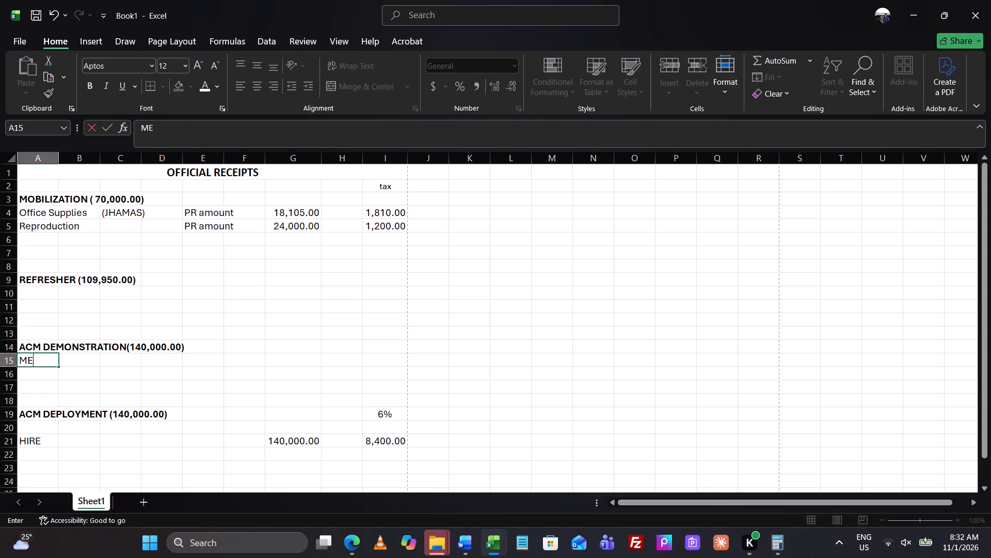
{"action": "type", "text": "ALS"}
{"action": "key", "text": "Return"}
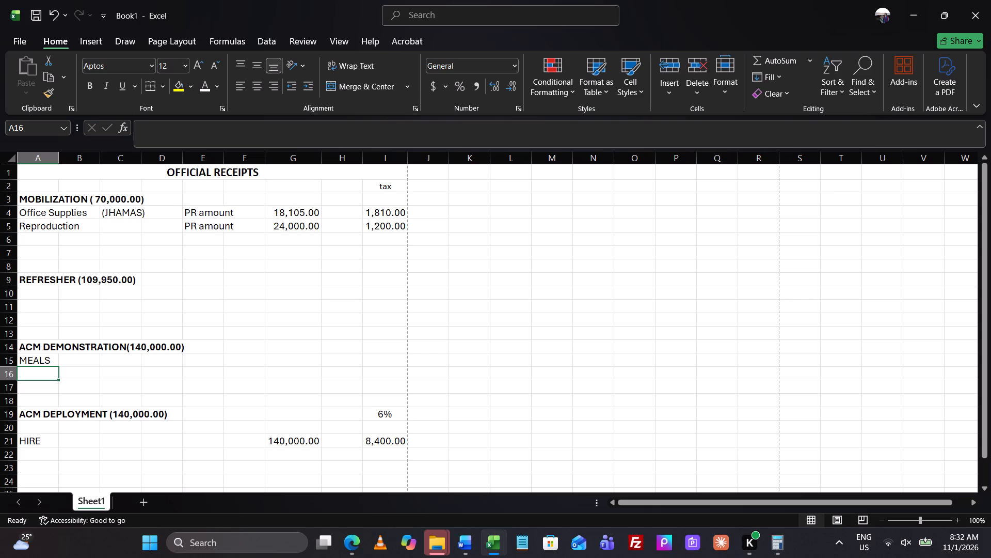
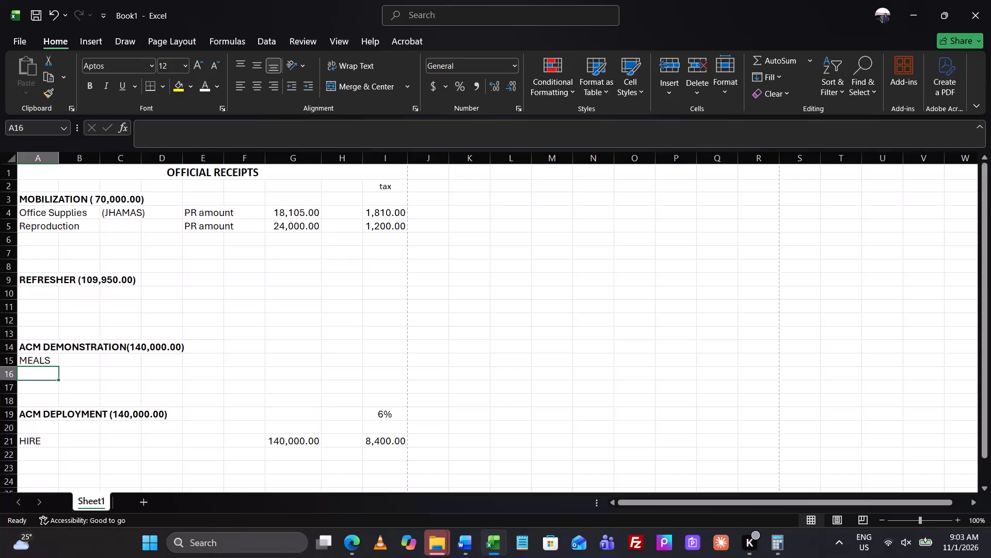
Enter COMELEC in cell B15 beside MEALS under the ACM DEMONSTRATION heading.
{"action": "left_click", "coordinate": [88, 356]}
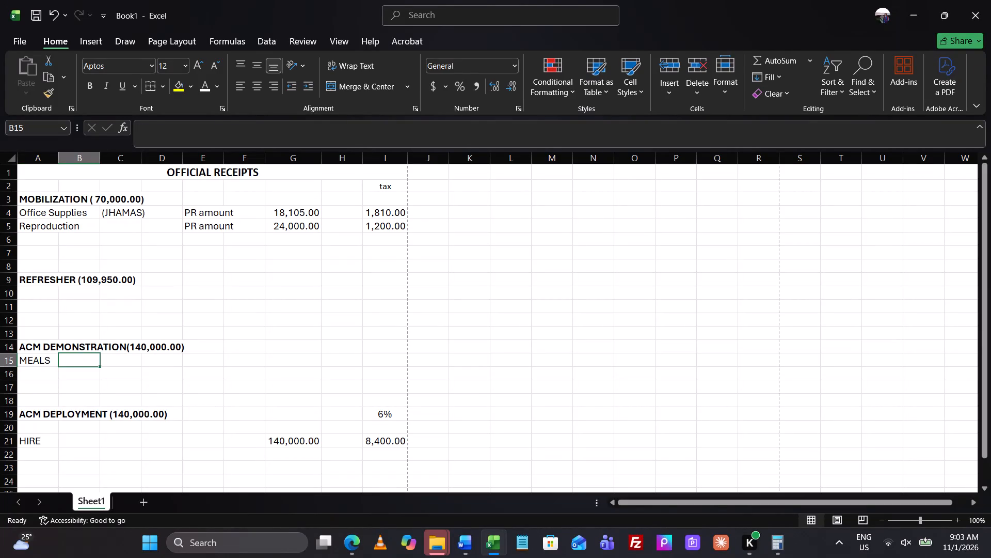
{"action": "type", "text": "COMELC"}
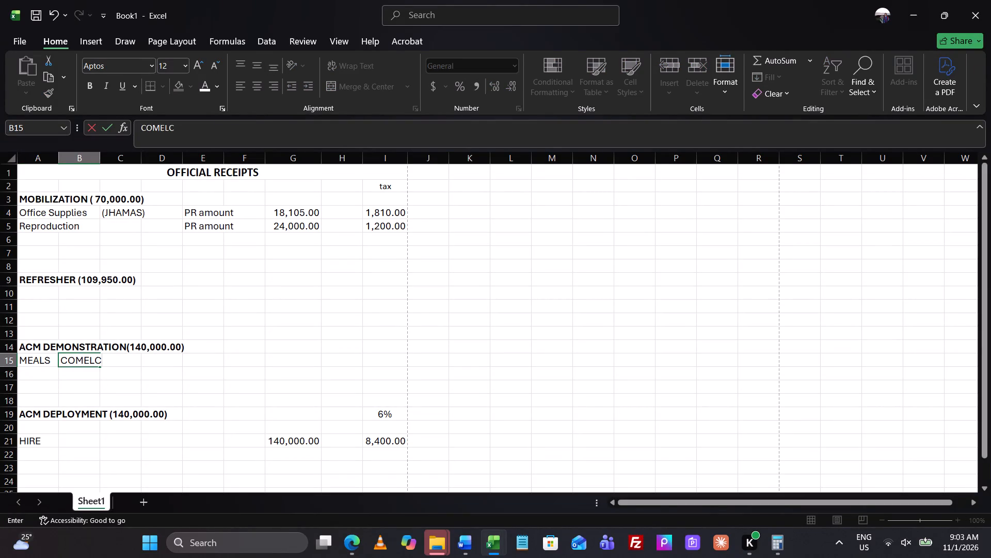
{"action": "key", "text": "BackSpace"}
{"action": "type", "text": "EC"}
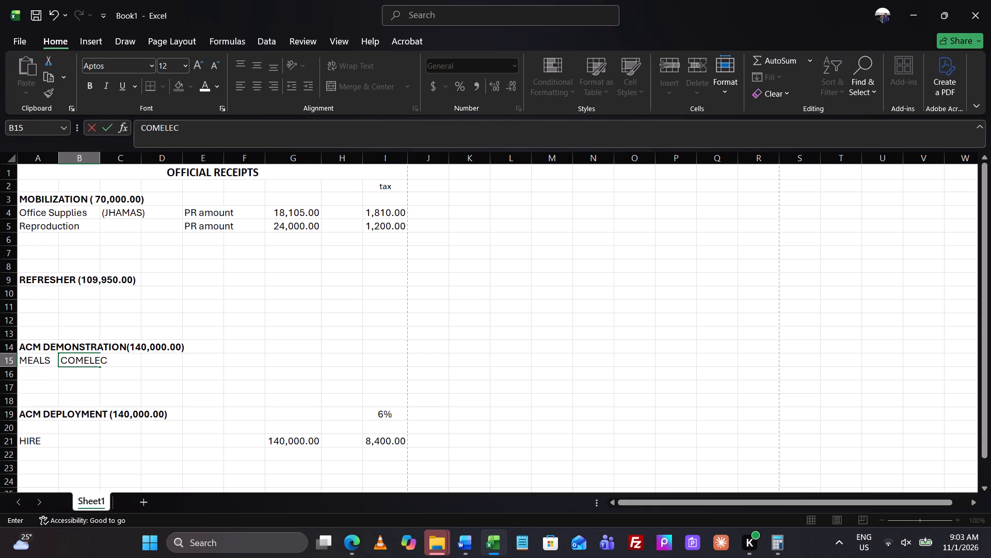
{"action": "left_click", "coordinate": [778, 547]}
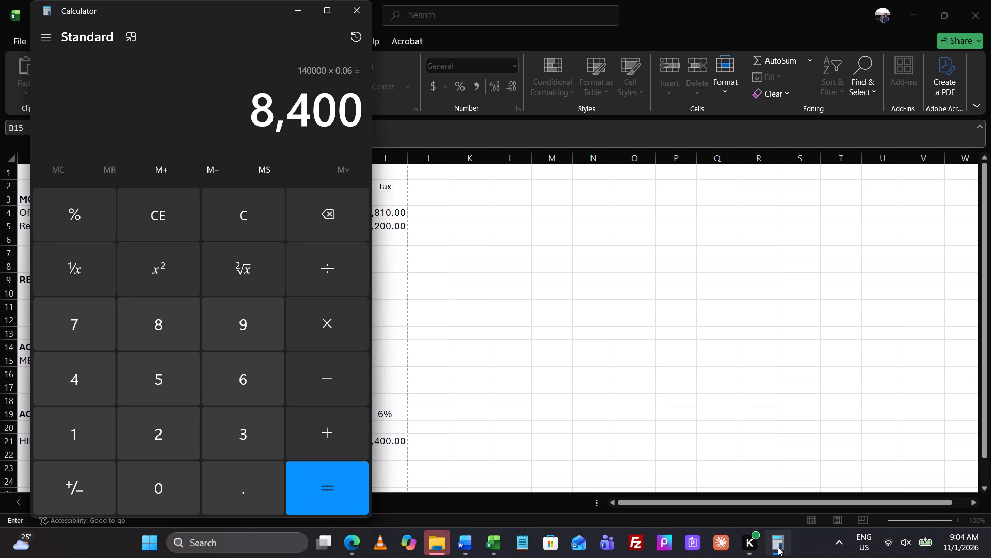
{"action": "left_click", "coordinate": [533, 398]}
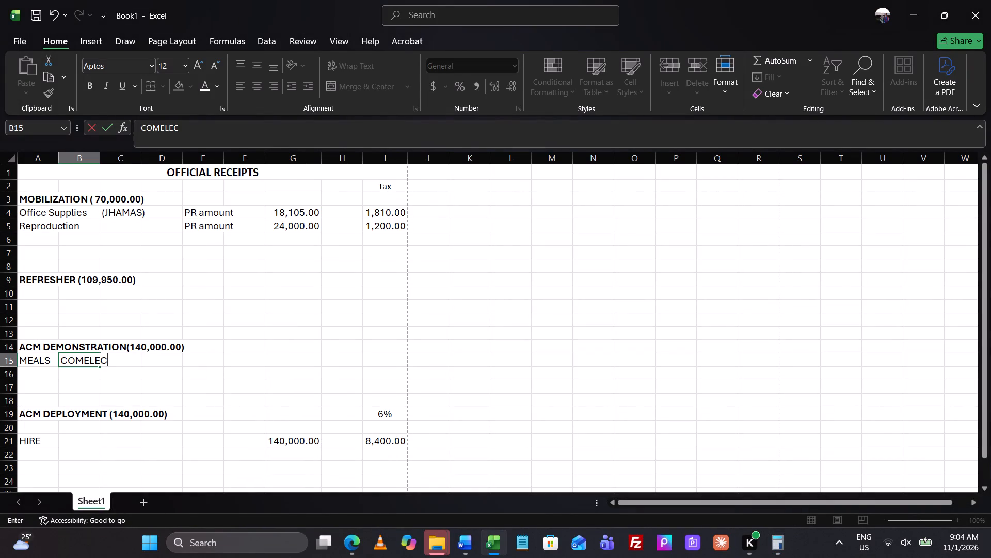
Enter PNP in cell B16, directly below COMELEC in the ACM DEMONSTRATION section.
{"action": "left_click", "coordinate": [81, 374]}
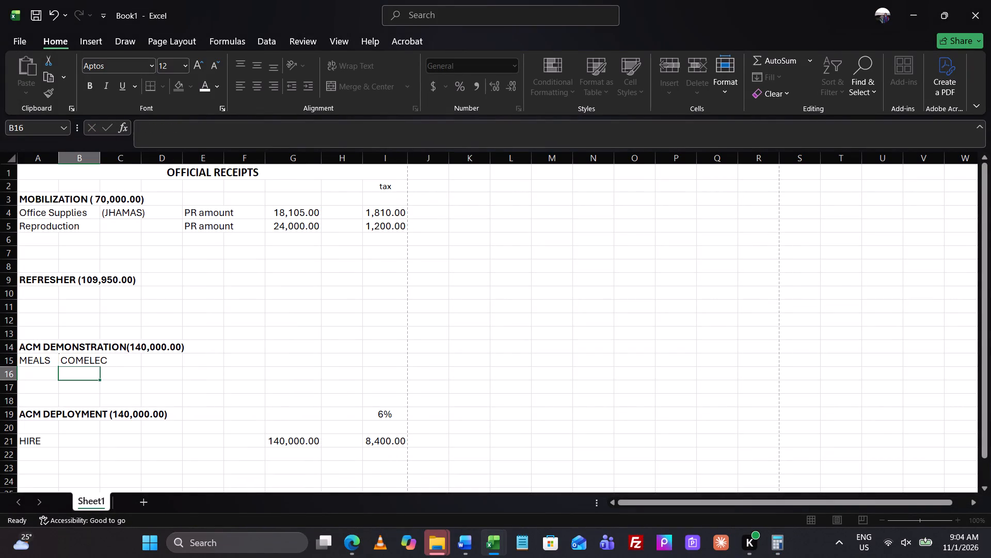
{"action": "type", "text": "PNP"}
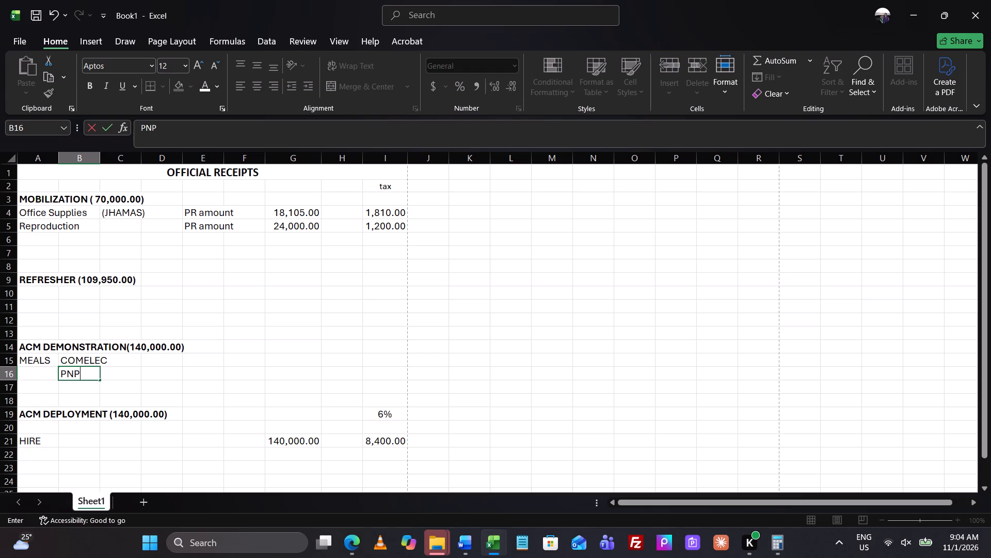
{"action": "key", "text": "Right"}
Select the amount cell G15 on the MEALS COMELEC row for entry.
{"action": "key", "text": "Right"}
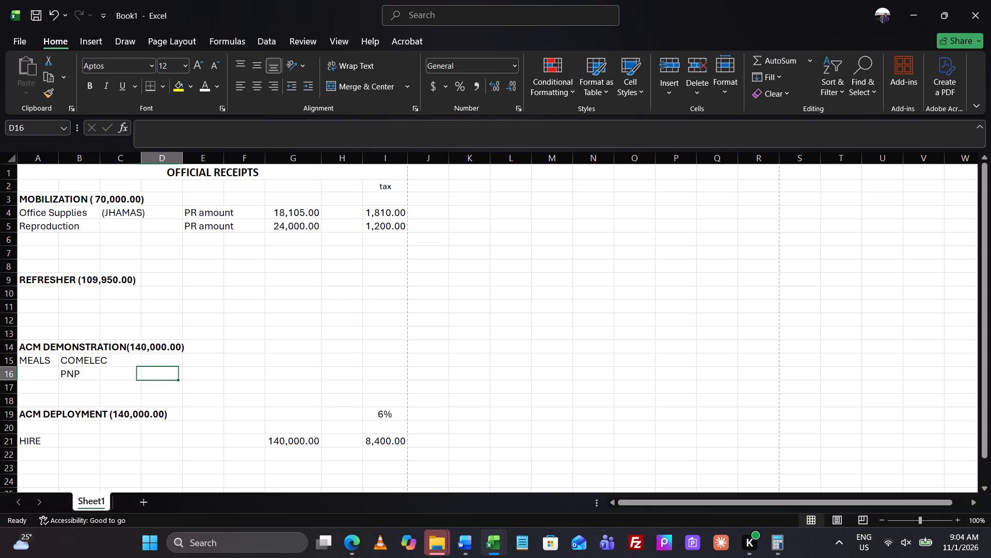
{"action": "key", "text": "Right"}
{"action": "key", "text": "Right"}
{"action": "key", "text": "Right"}
{"action": "key", "text": "Up"}
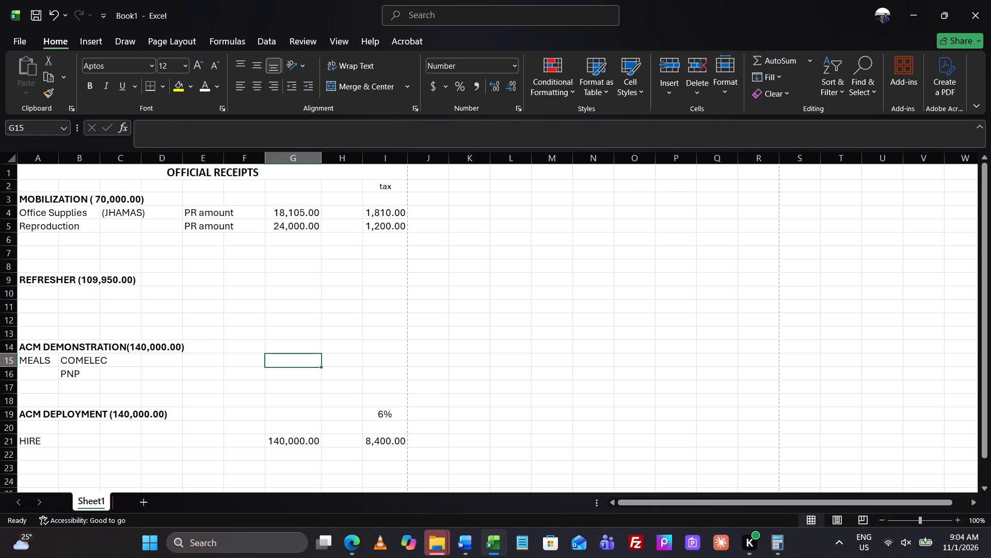
{"action": "key", "text": "shift+Down"}
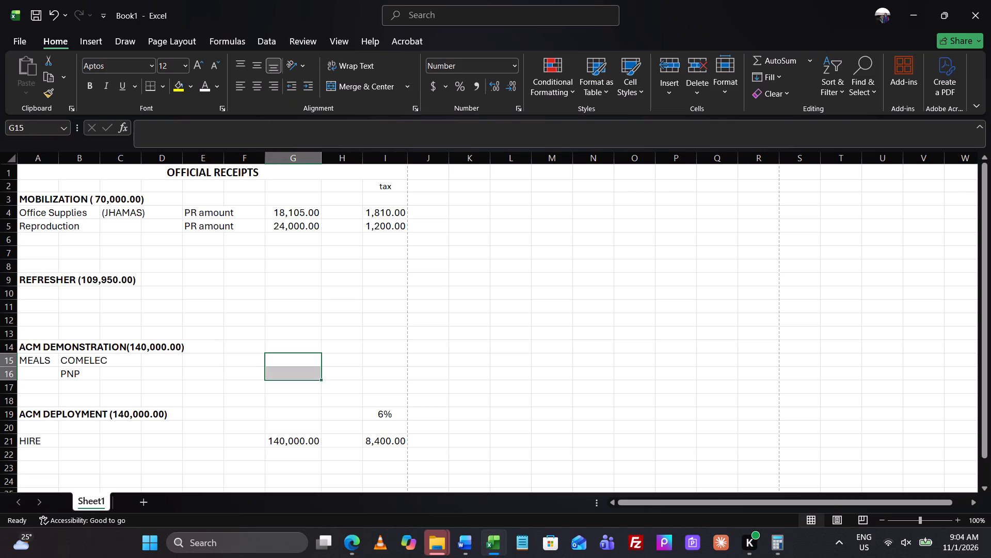
{"action": "left_click", "coordinate": [290, 361]}
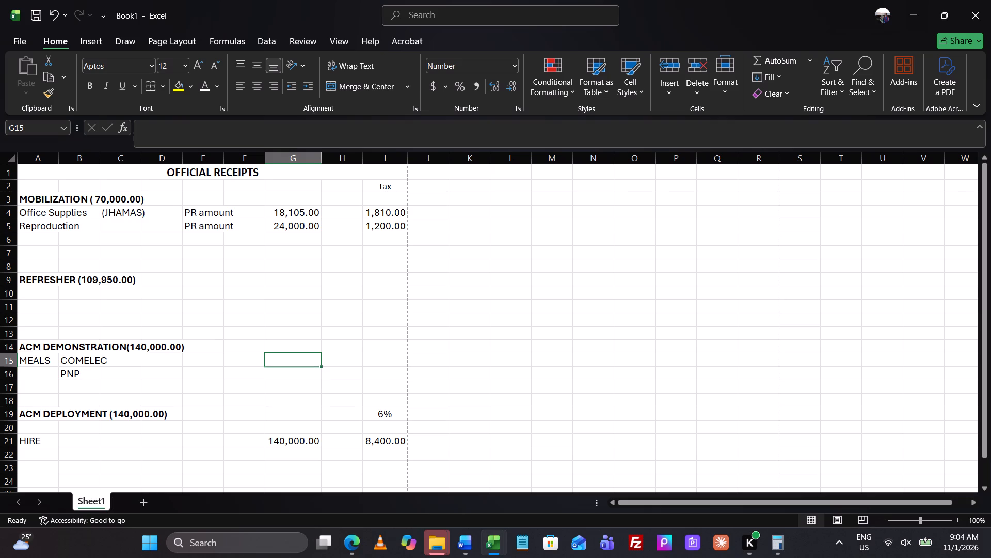
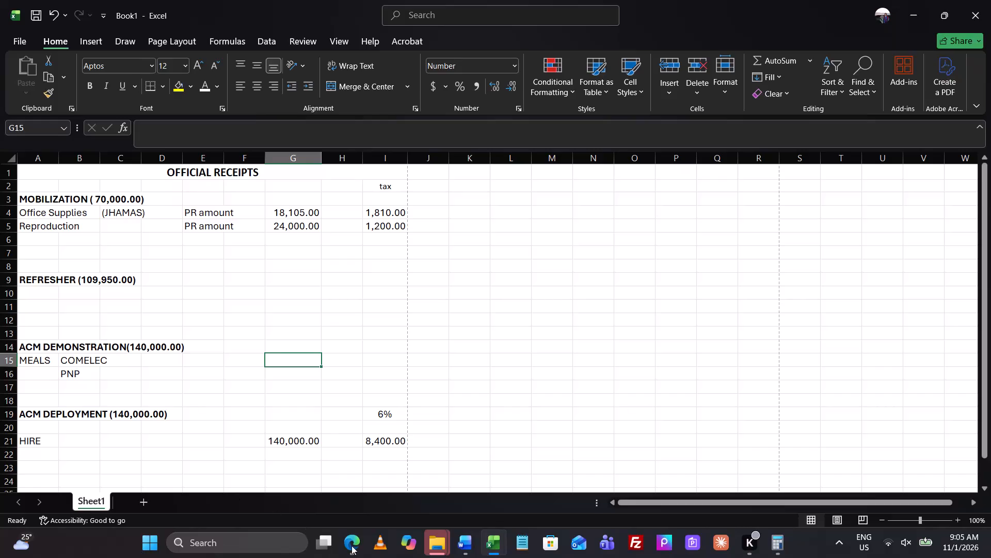
Switch to Microsoft Edge and open the Inquirer story "Bato dela Rosa ignores PNP deadline; manhunt to intensify" in a new tab.
{"action": "left_click", "coordinate": [351, 546]}
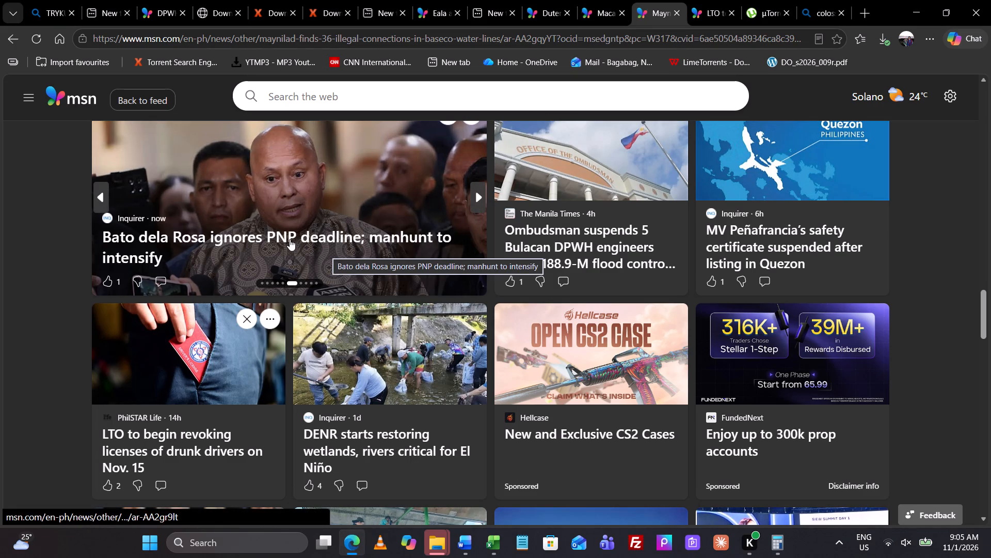
{"action": "right_click", "coordinate": [267, 243]}
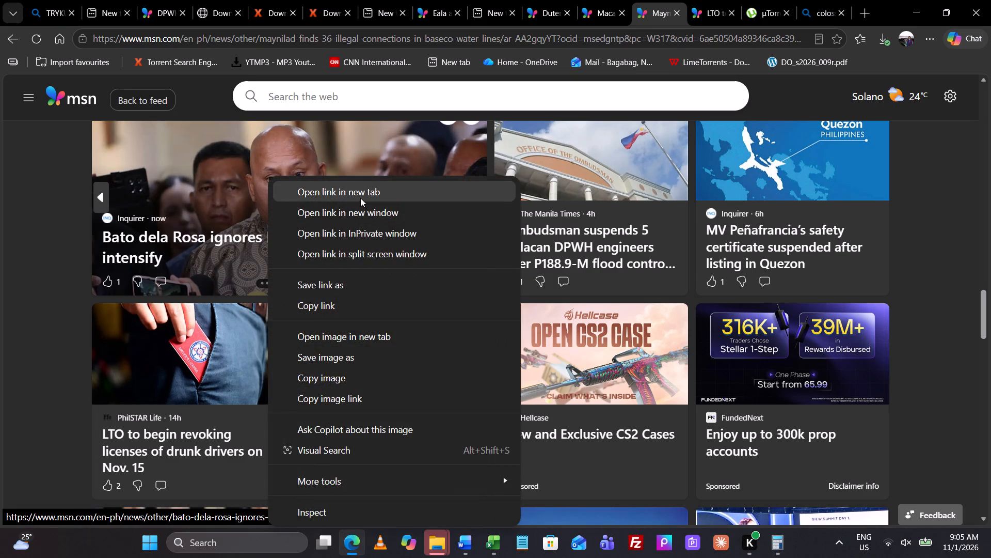
{"action": "left_click", "coordinate": [360, 198]}
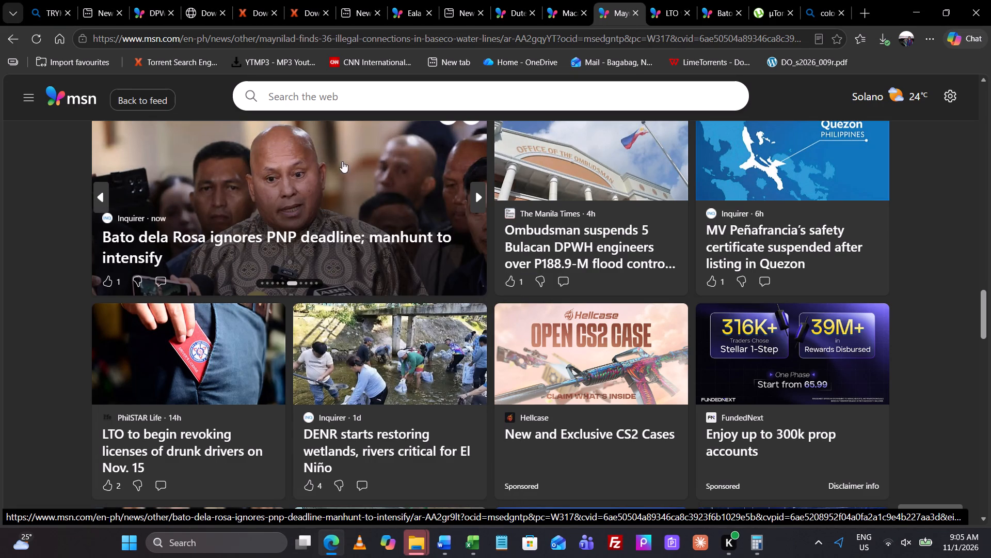
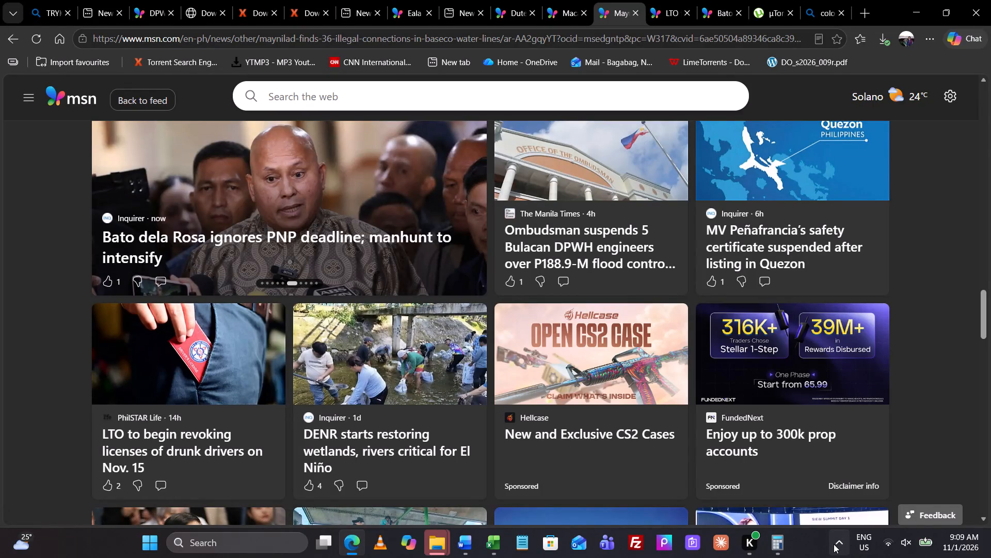
Safely eject the USB Attached SCSI (UAS) Mass Storage Device from the computer and dismiss its notification.
{"action": "left_click", "coordinate": [834, 544]}
{"action": "left_click", "coordinate": [892, 475]}
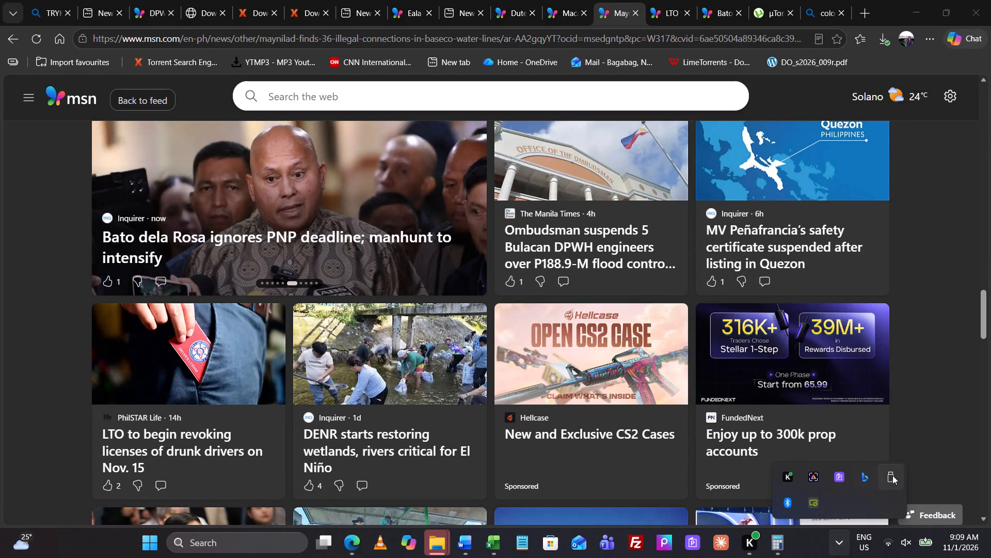
{"action": "left_click", "coordinate": [890, 504]}
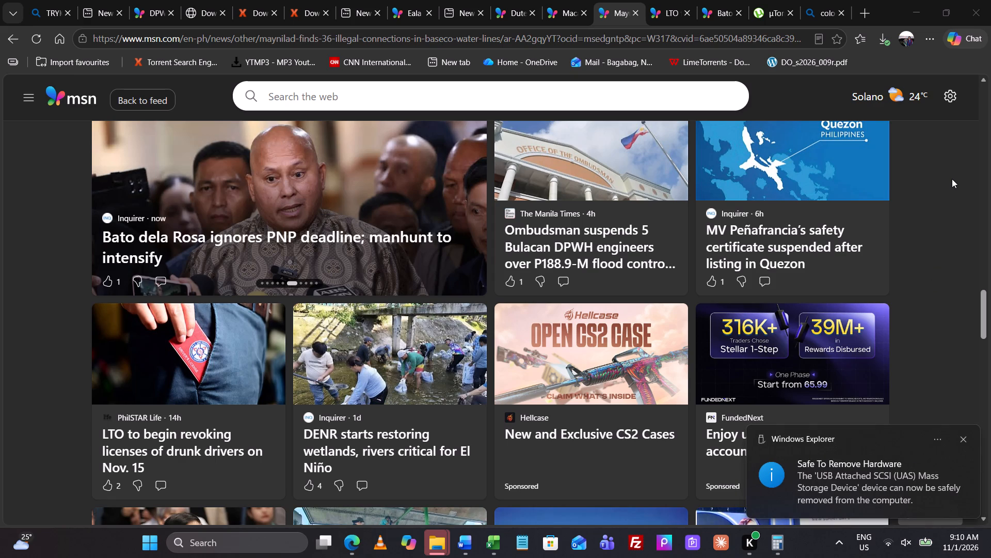
{"action": "left_click", "coordinate": [933, 481]}
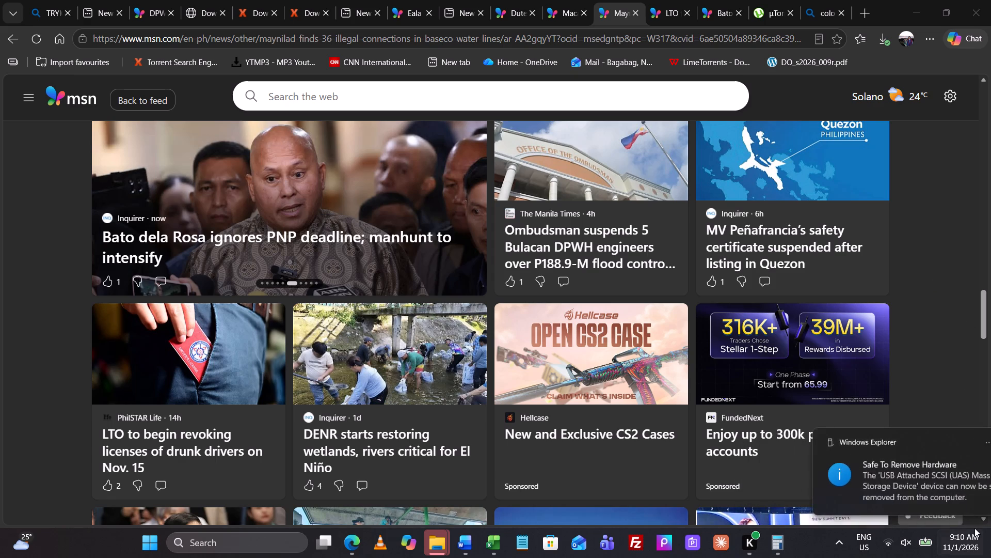
Switch back to the Book1 workbook in Excel, showing the official receipts sheet.
{"action": "left_click", "coordinate": [494, 542]}
{"action": "left_click", "coordinate": [664, 470]}
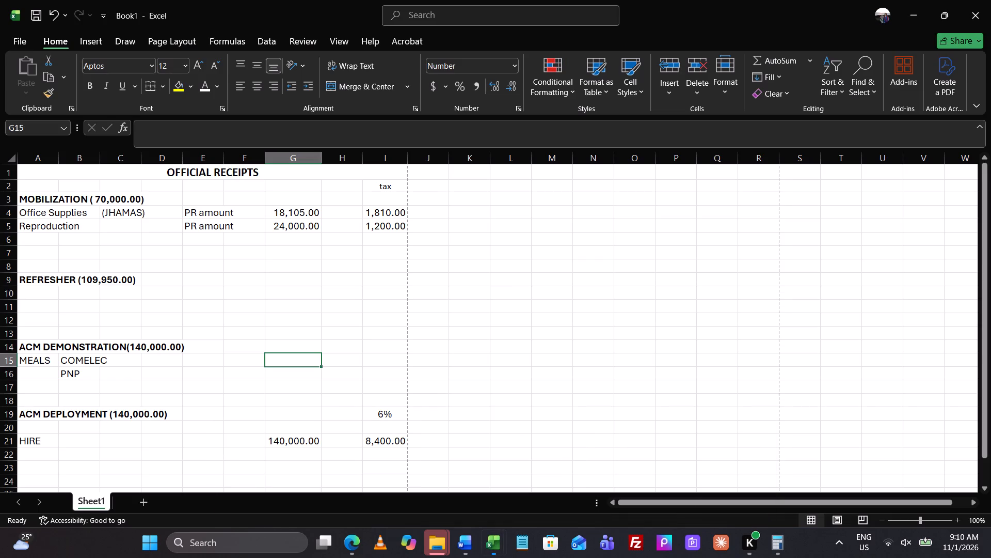